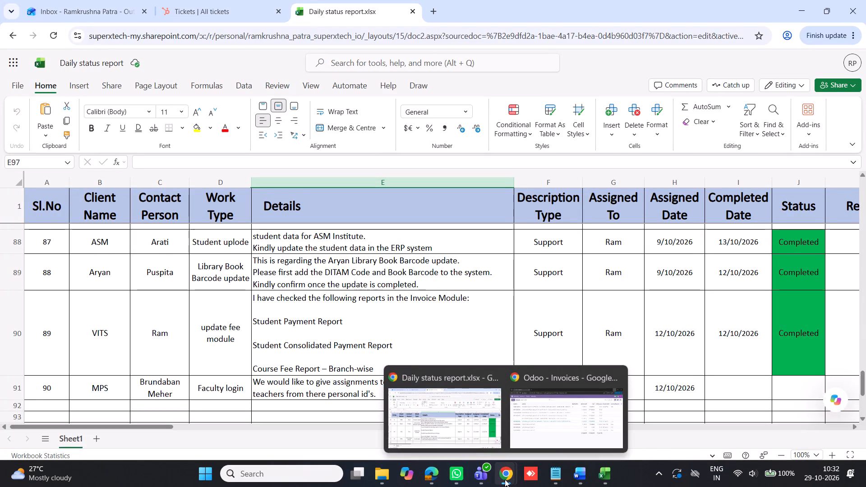
Bring up the browser window with the Daily status report workbook and make its tab the first one.
click(460, 441)
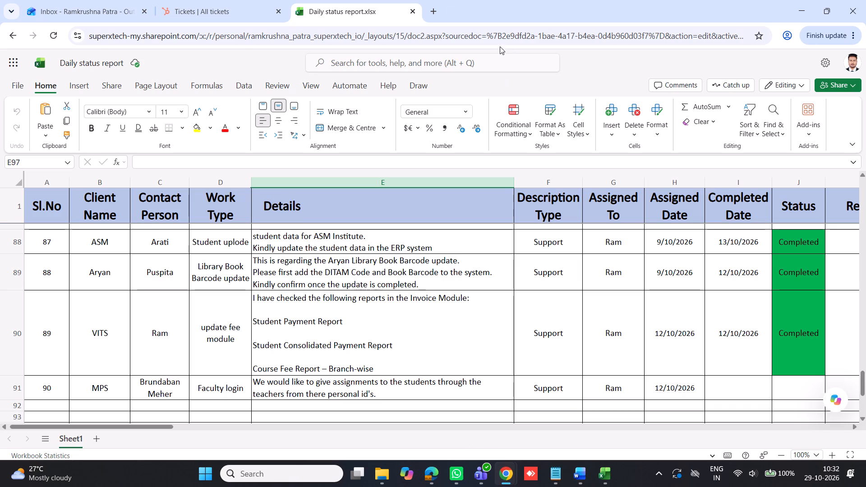
drag(382, 8, 152, 0)
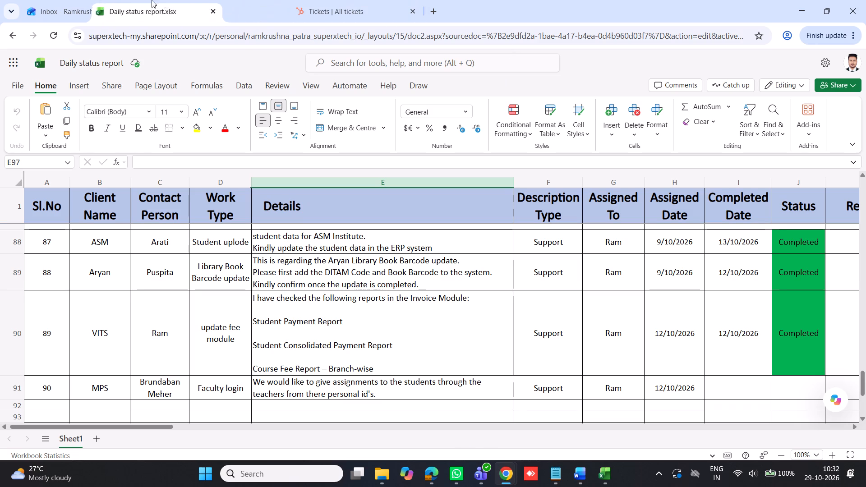
drag(152, 0, 85, 0)
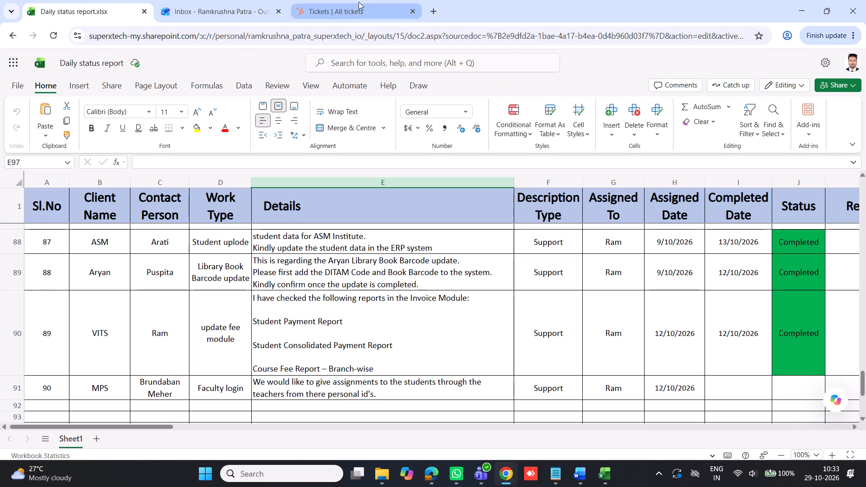
Open Cricbuzz in a new tab and go to the match list of the India tour of New Zealand 2026 series.
click(432, 3)
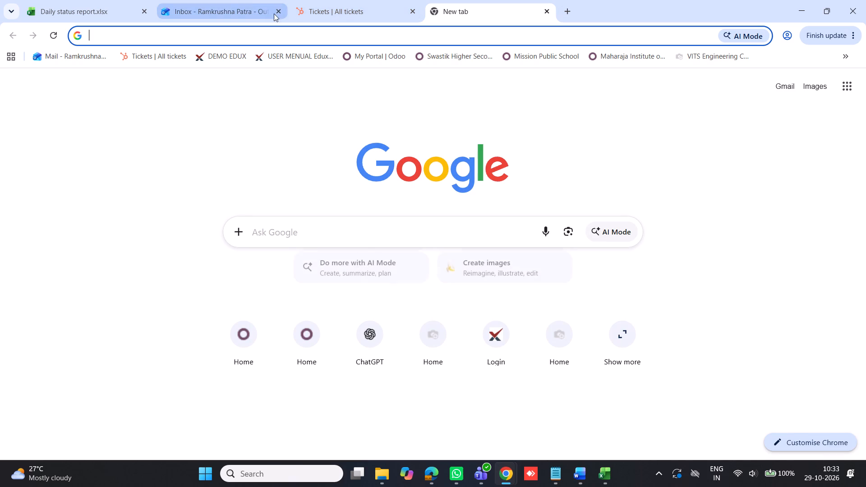
click(106, 38)
key(c)
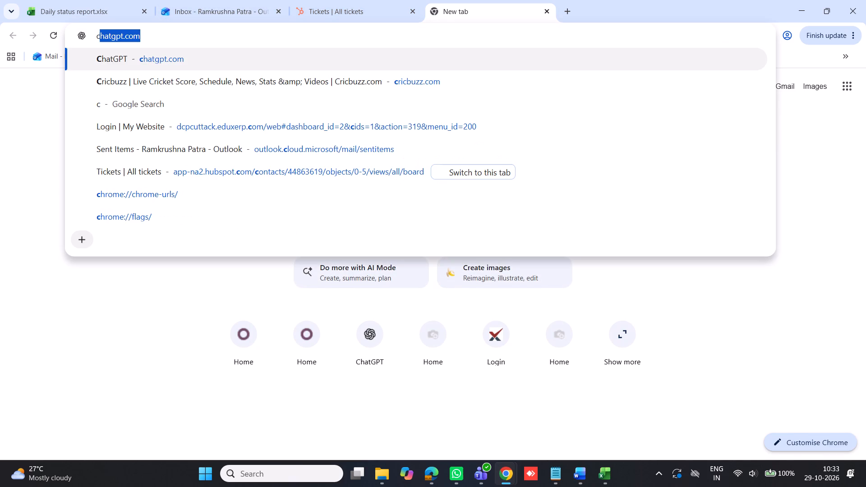
click(128, 83)
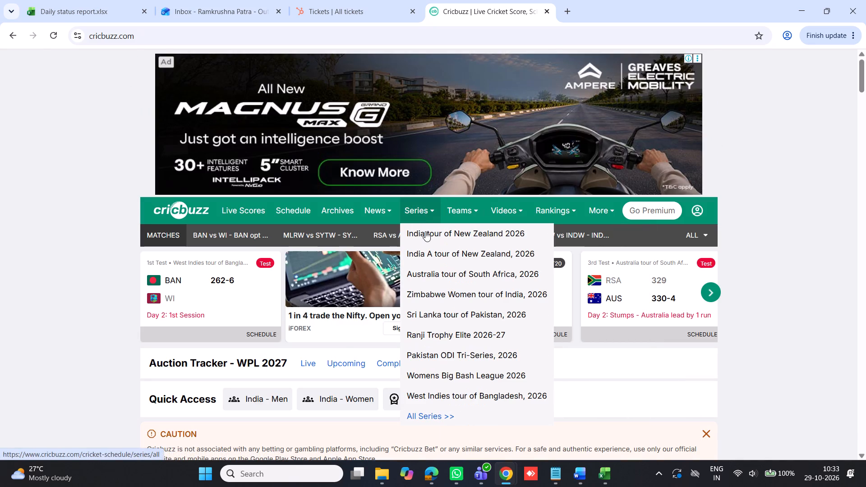
click(425, 231)
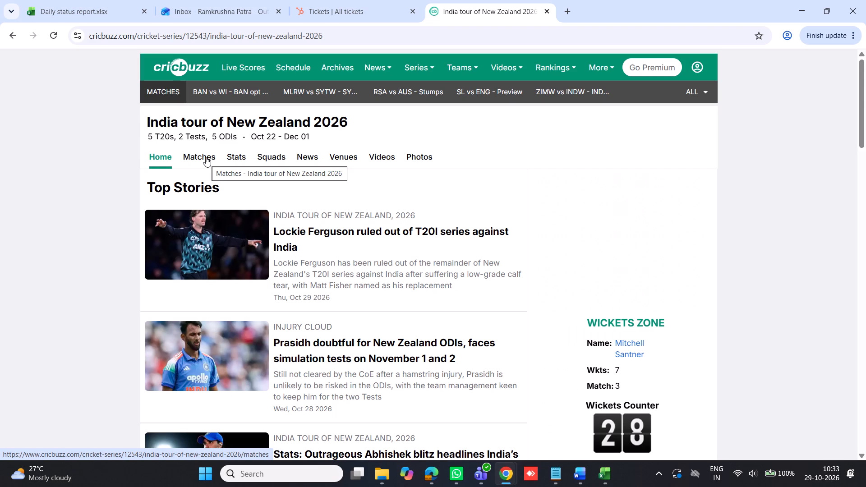
click(206, 157)
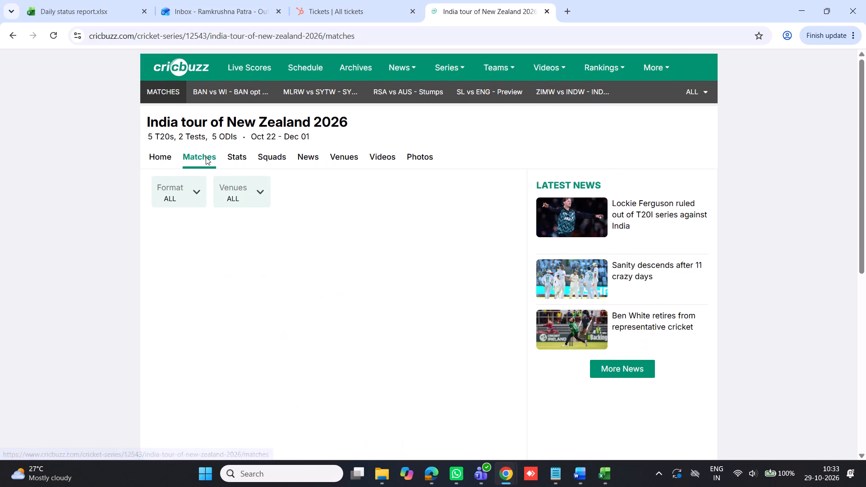
Look through the India tour of New Zealand 2026 match list, covering the T20I results and the upcoming T20I, ODI and Test fixtures.
scroll(283, 223, down, 1)
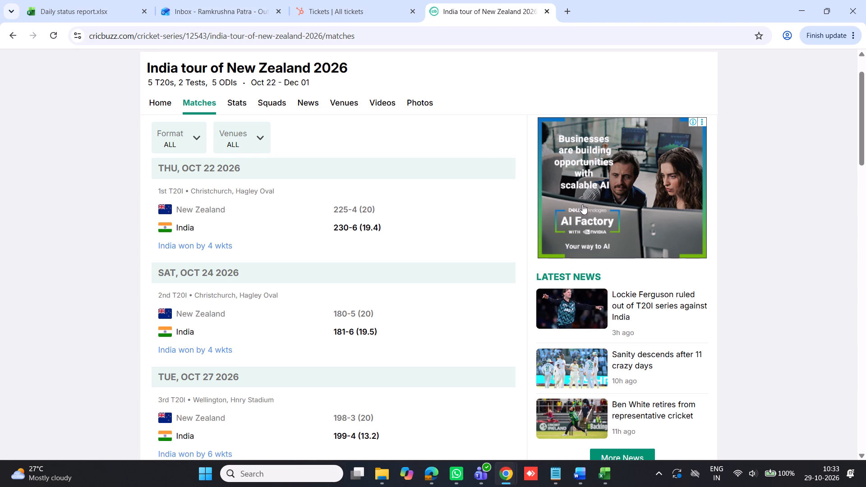
scroll(382, 299, down, 5)
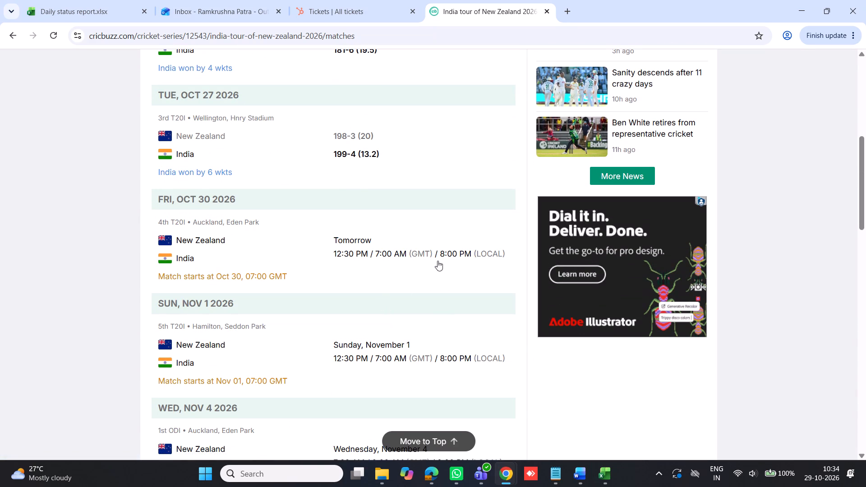
scroll(423, 262, up, 2)
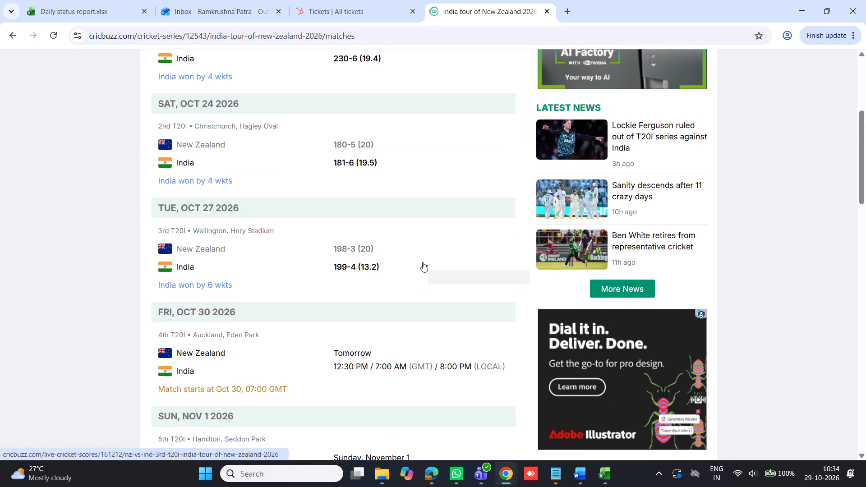
scroll(423, 262, up, 1)
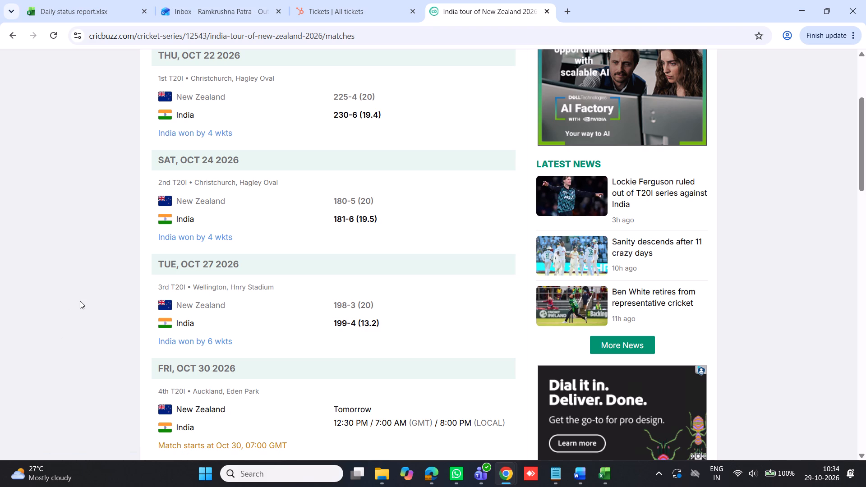
scroll(80, 301, up, 2)
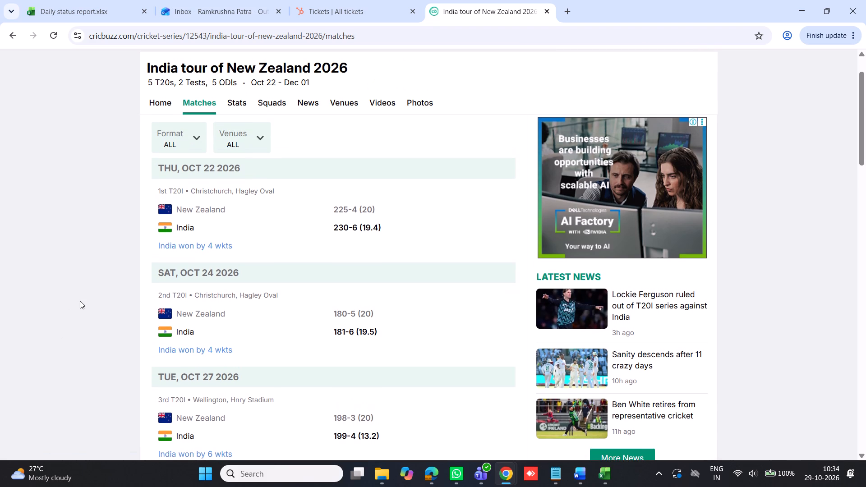
scroll(80, 301, down, 7)
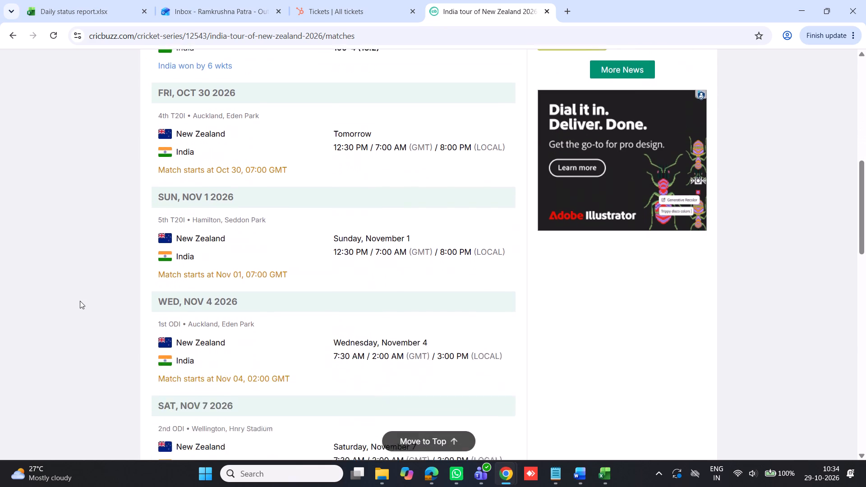
scroll(80, 301, down, 7)
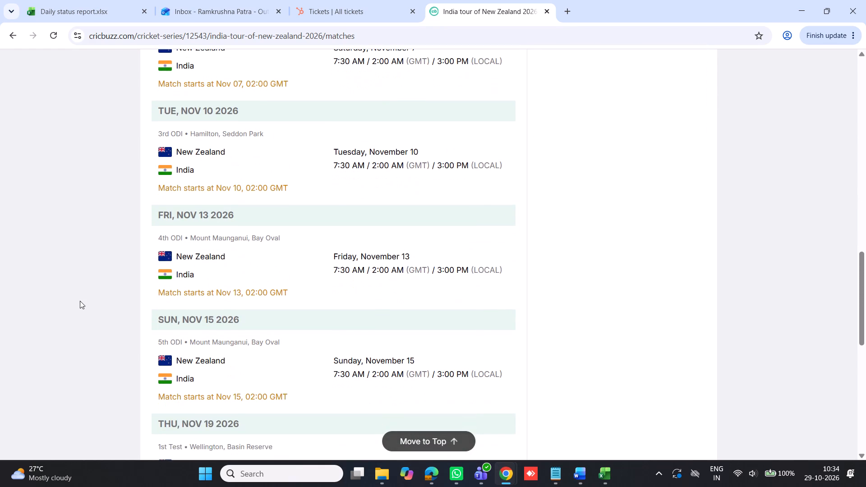
Review the remaining November ODI and Test fixtures in the India tour of New Zealand 2026 match list.
scroll(80, 301, down, 1)
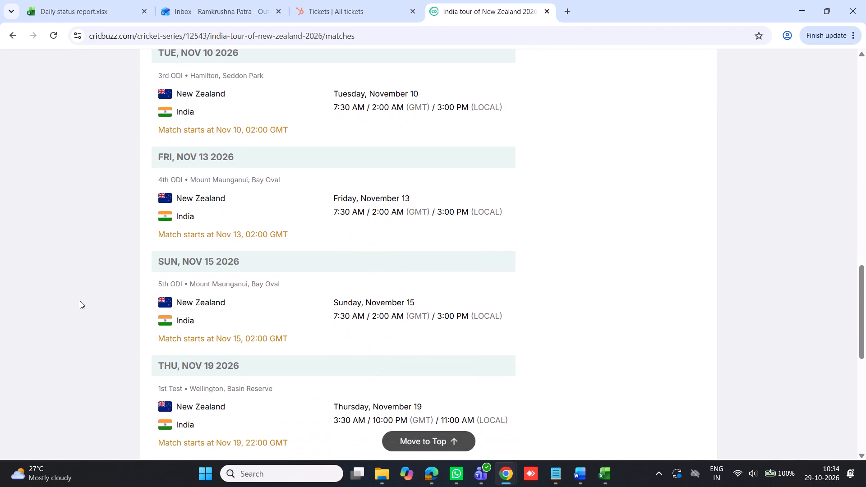
scroll(80, 301, down, 1)
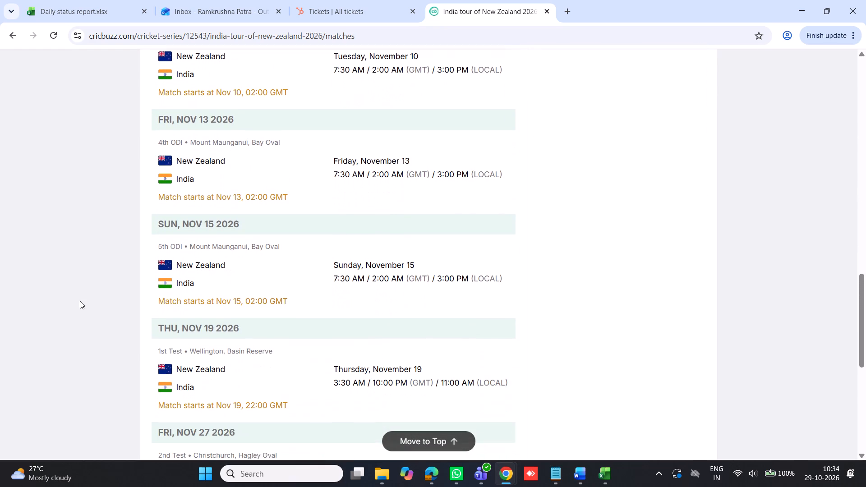
scroll(80, 301, down, 3)
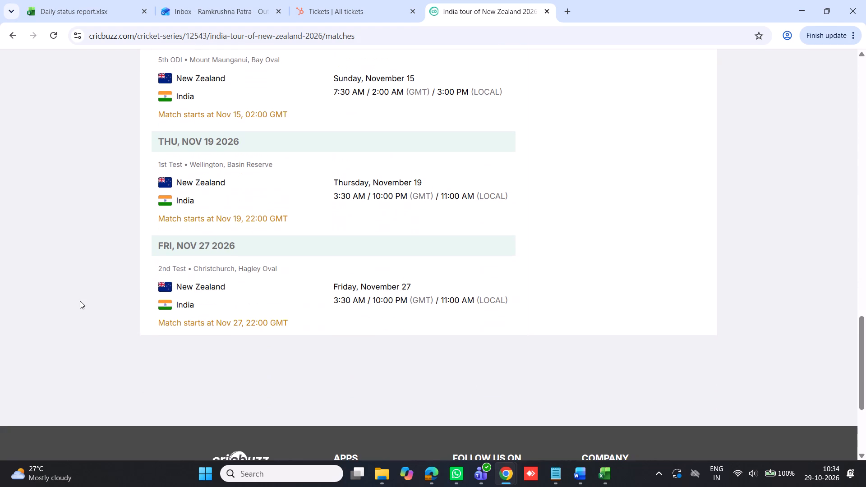
scroll(80, 301, up, 10)
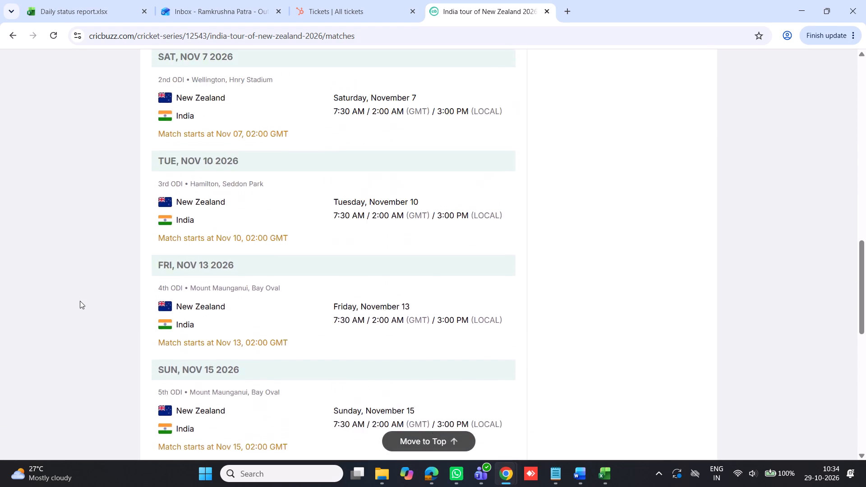
scroll(80, 301, up, 15)
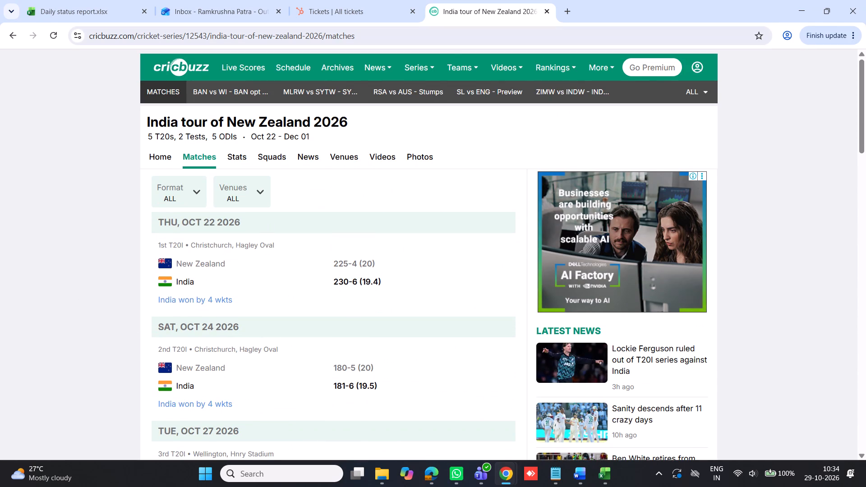
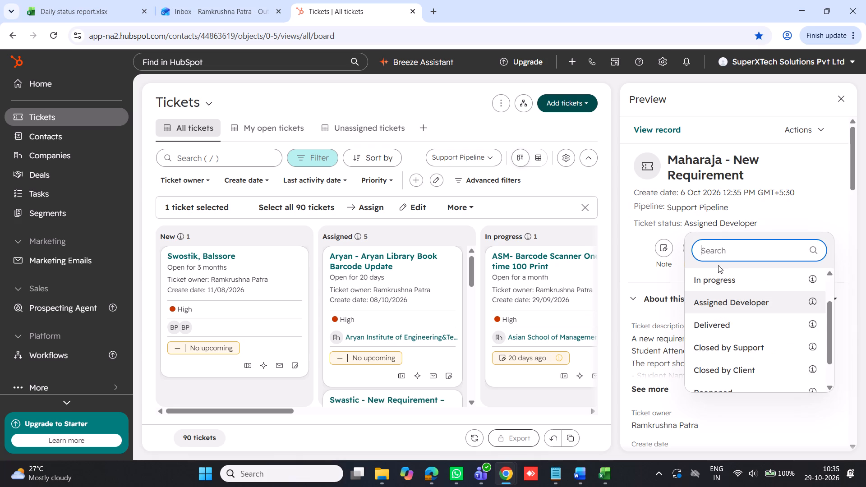
Move the Maharaja - New Requirement ticket to Delivered and on to the Closed by Support status.
click(721, 324)
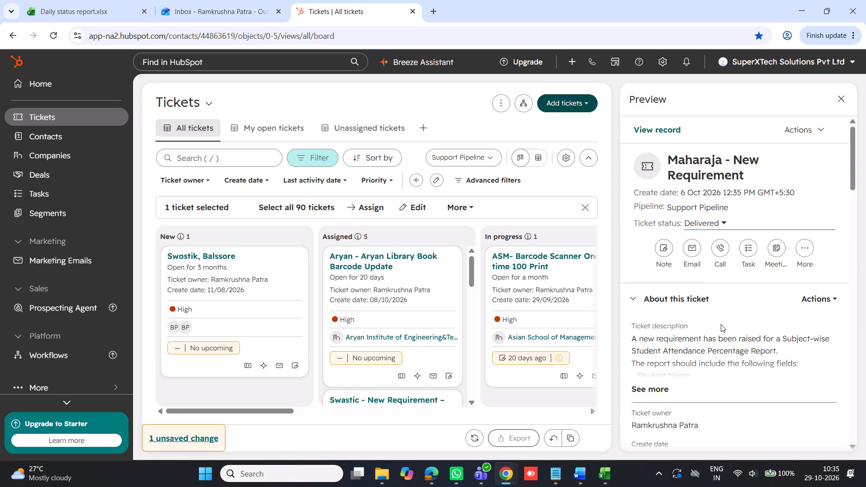
click(710, 223)
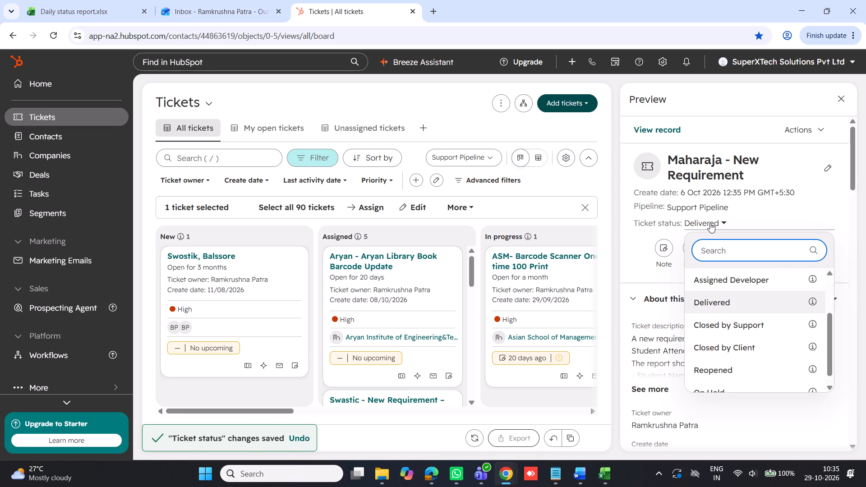
click(728, 328)
Add the note "DONE" to the Maharaja - New Requirement ticket and close its preview.
click(662, 251)
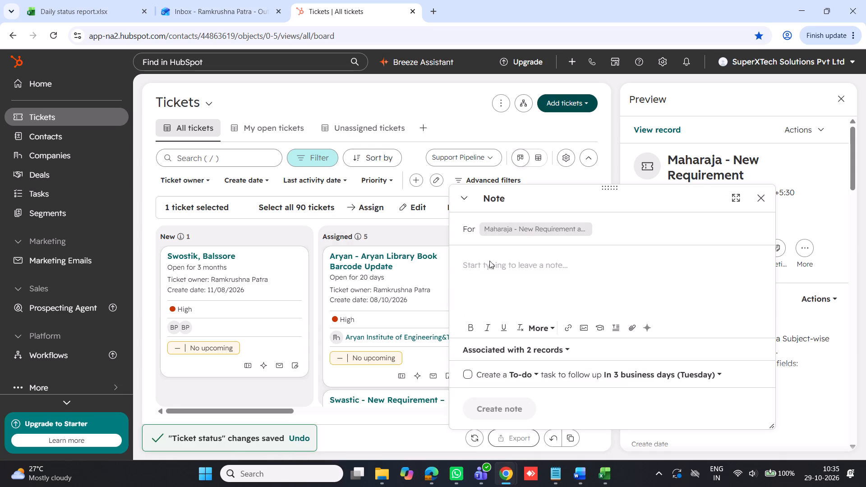
click(491, 264)
text(ne)
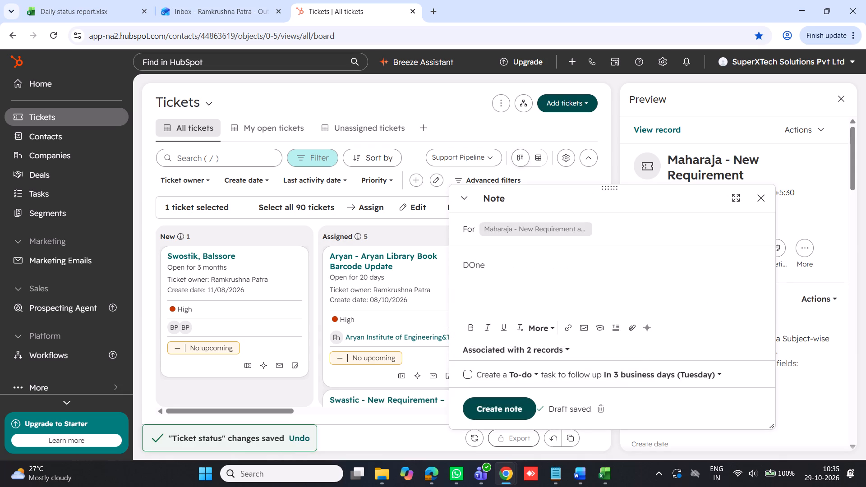
key(BackSpace)
key(BackSpace)
text(NE)
key(comma)
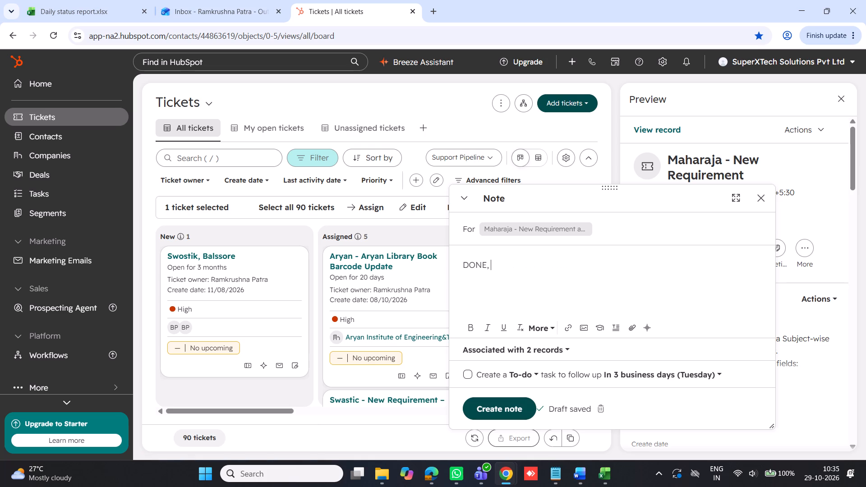
text(also)
key(space)
key(BackSpace)
key(BackSpace)
key(BackSpace)
key(BackSpace)
key(BackSpace)
key(BackSpace)
key(BackSpace)
click(505, 410)
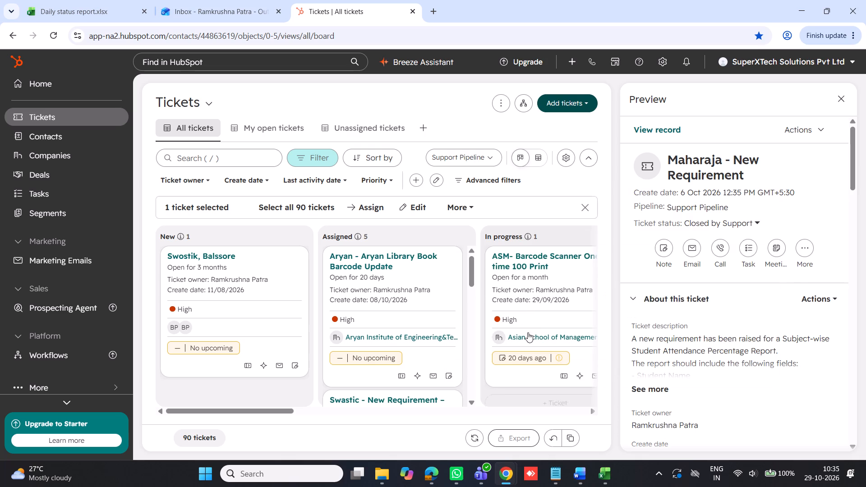
click(843, 101)
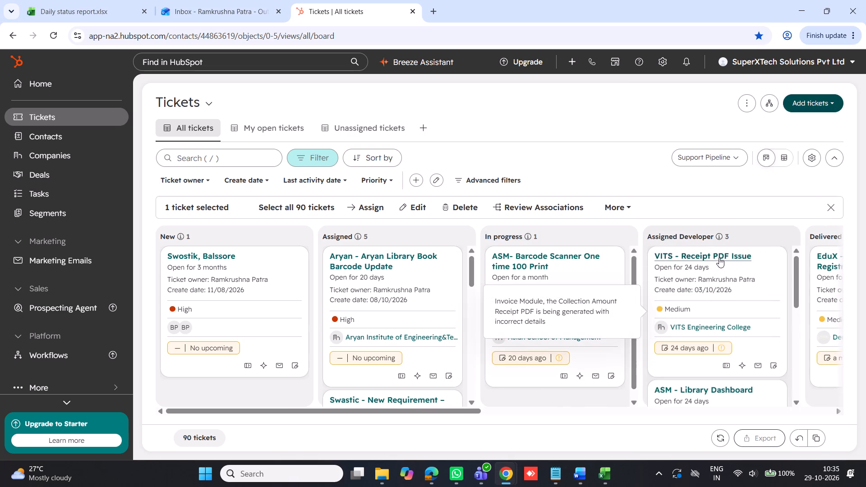
Preview the ASM - Library Dashboard ticket from Assigned Developer and move its status to Delivered, then to Closed by Support.
scroll(721, 313, down, 2)
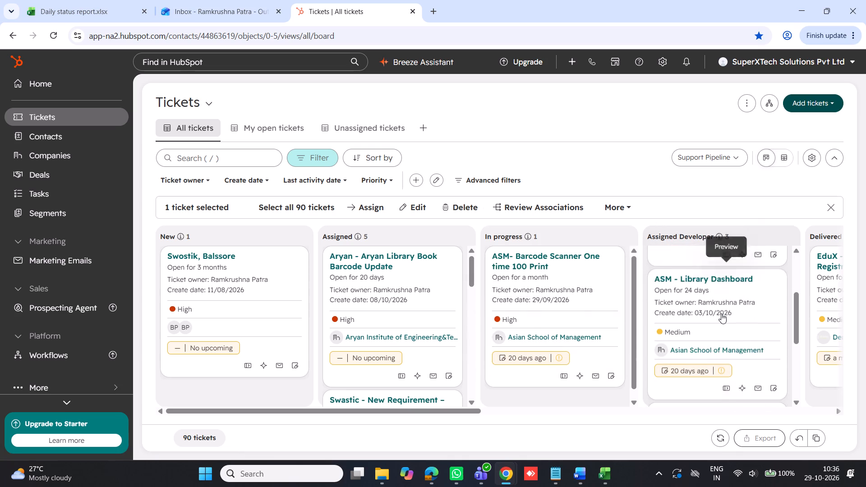
click(772, 285)
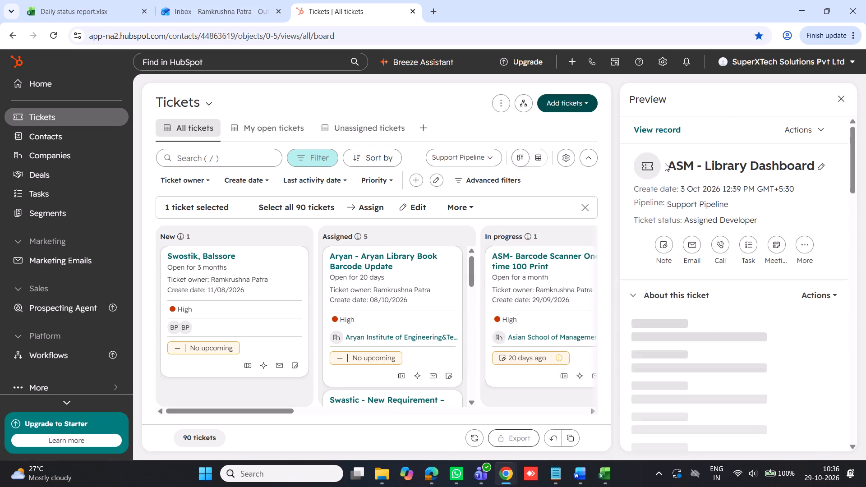
click(745, 221)
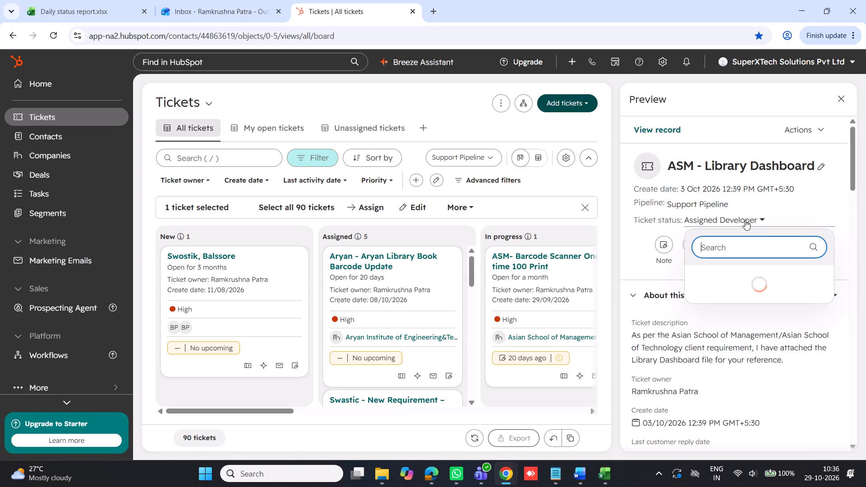
click(728, 315)
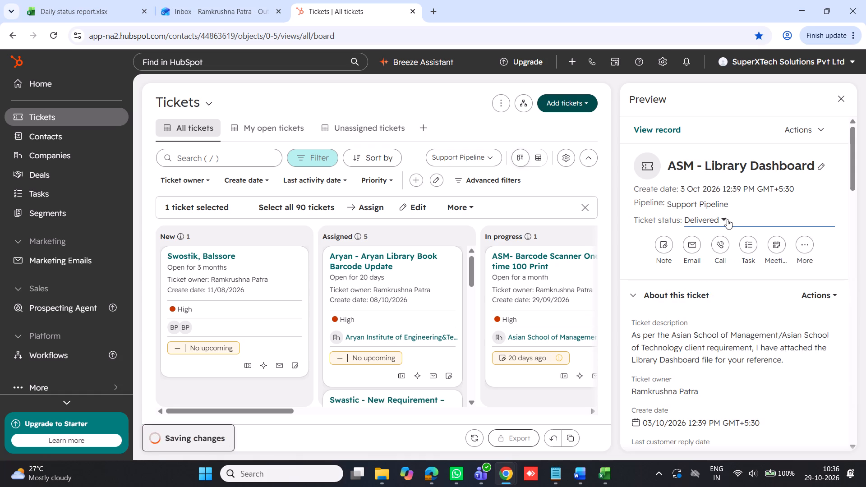
click(725, 218)
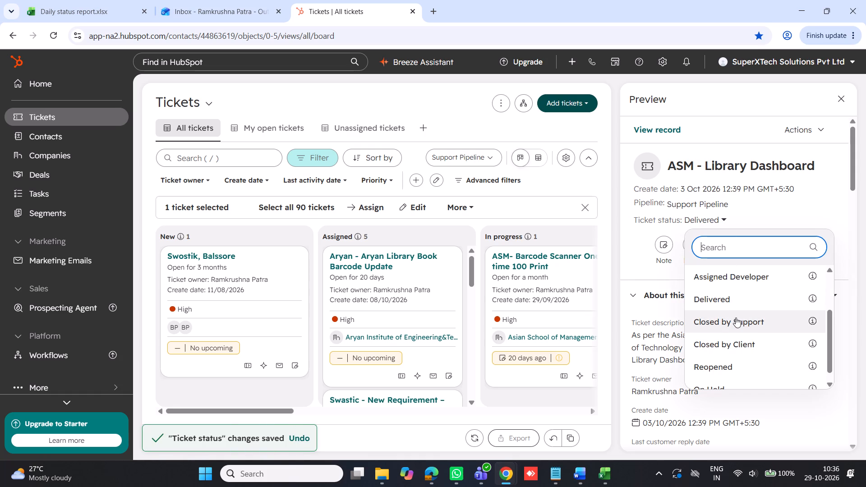
click(736, 317)
Add a short completion note to the ASM - Library Dashboard ticket and close its preview.
click(663, 248)
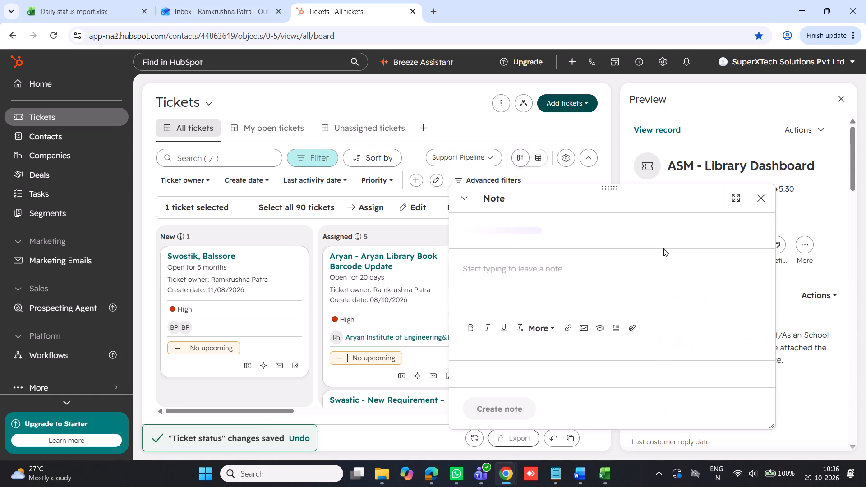
click(494, 266)
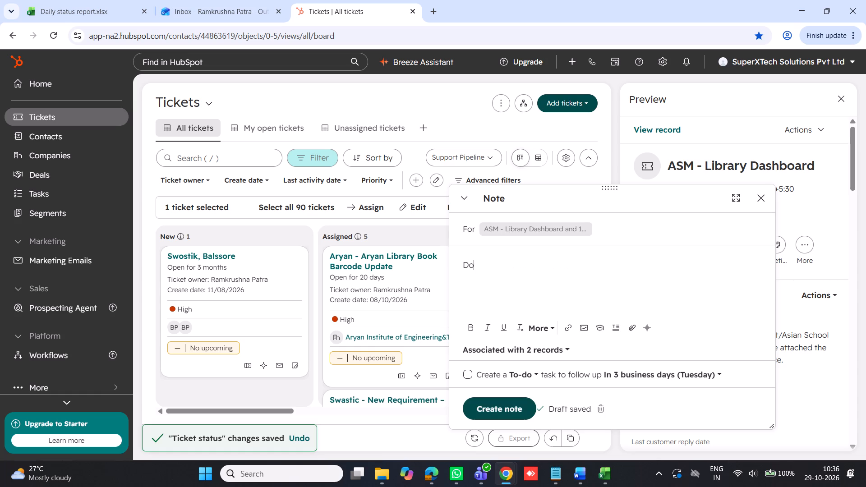
click(502, 409)
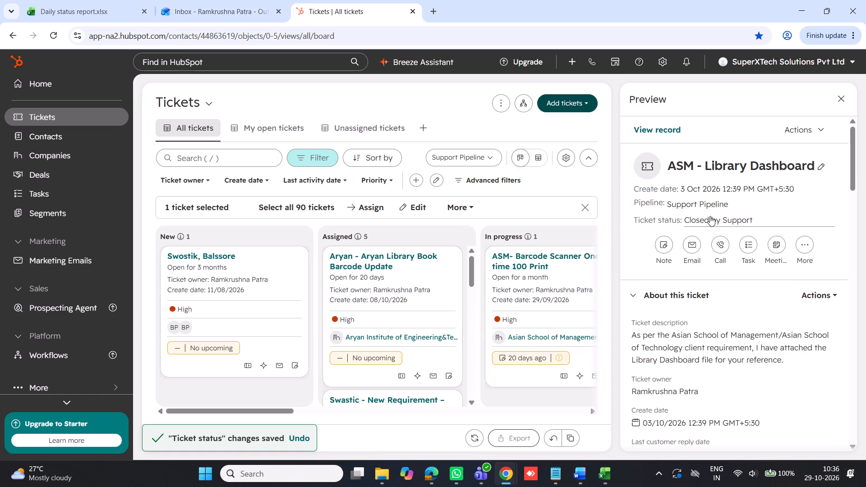
click(717, 218)
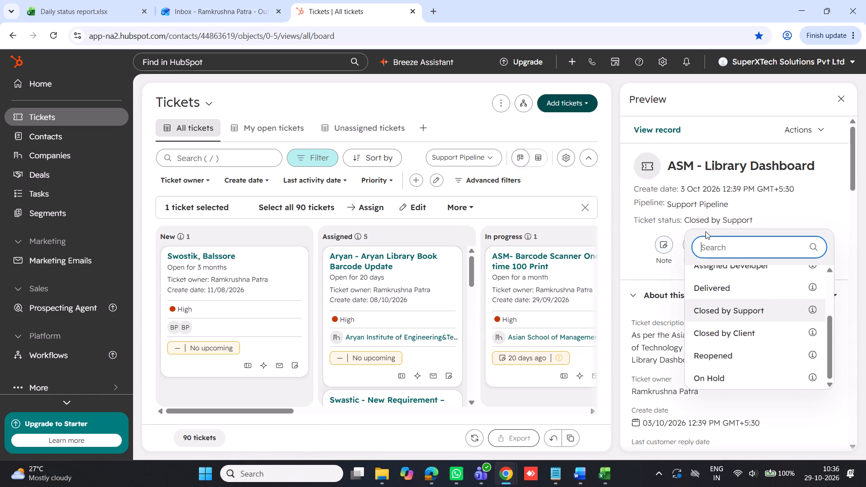
click(843, 99)
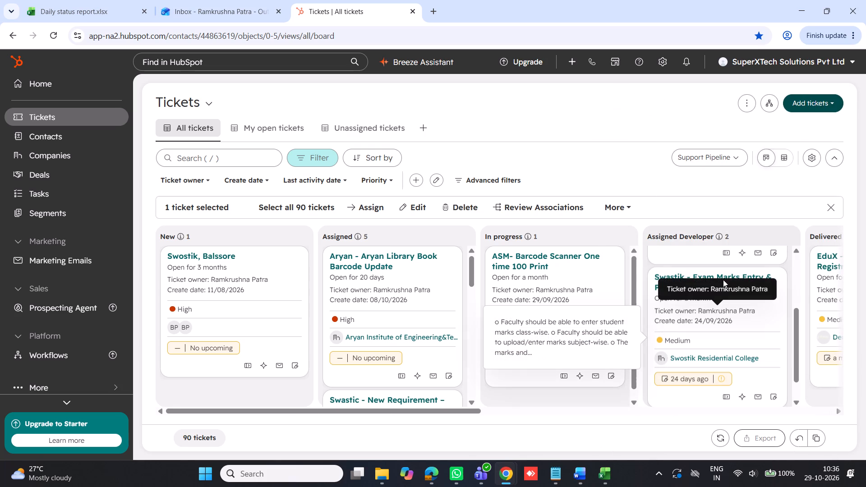
Open the Swastik - Exam Marks Entry & Progress Report ticket and add the note "done".
click(721, 274)
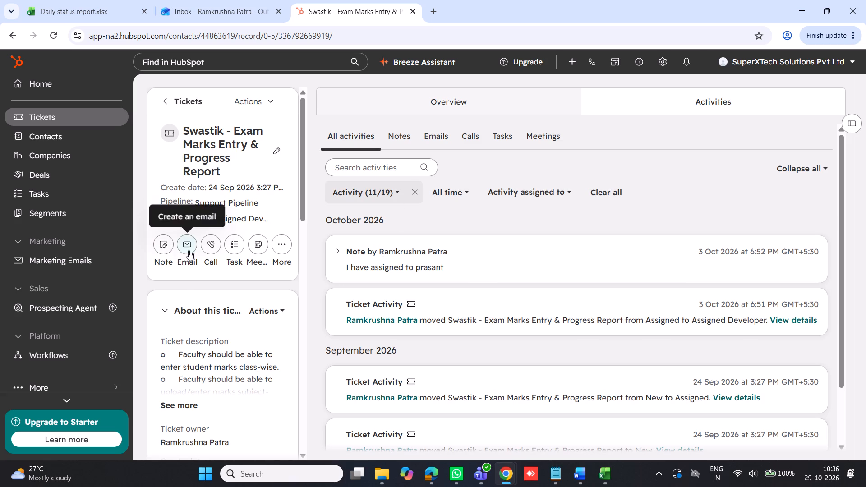
click(164, 248)
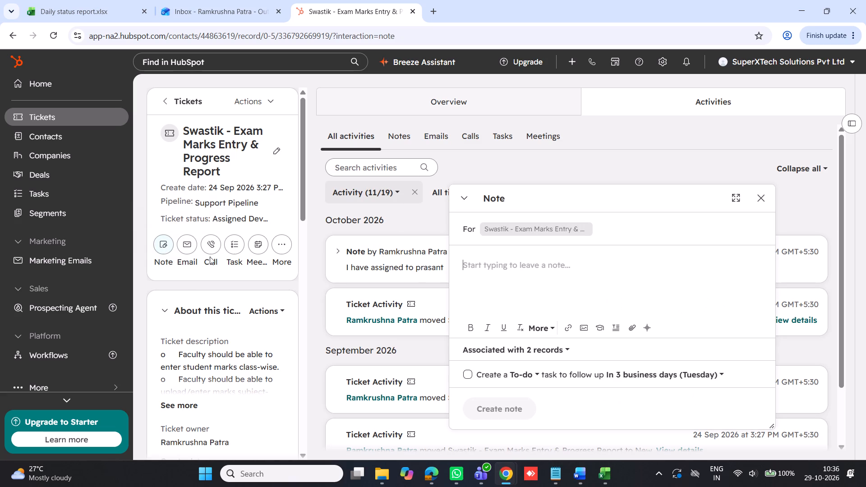
click(517, 266)
text(done)
click(501, 405)
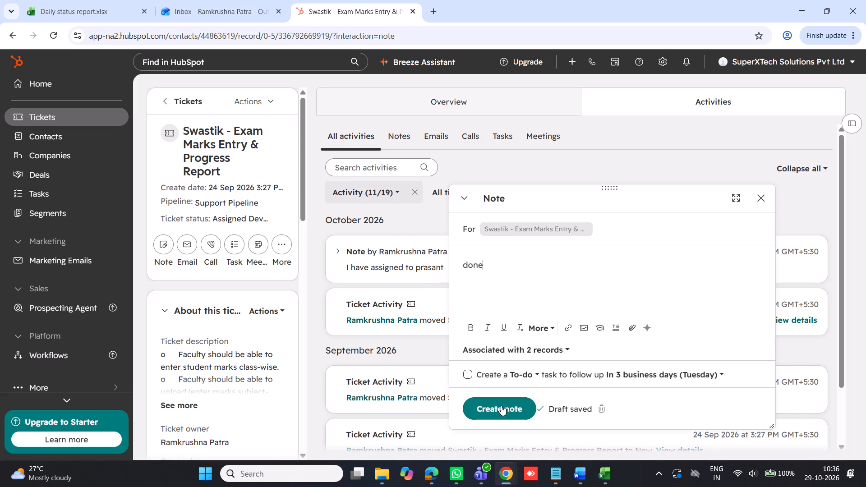
Move the Swastik - Exam Marks Entry & Progress Report ticket to Delivered and on to the Closed by Support status.
click(240, 221)
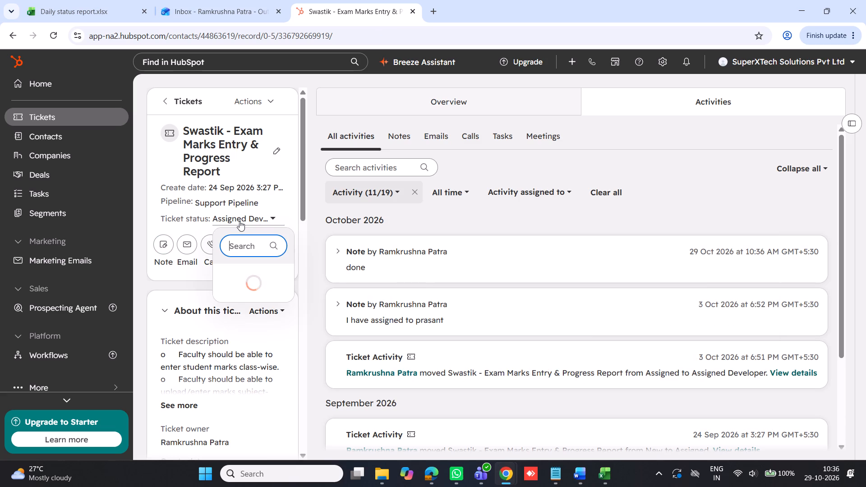
click(236, 316)
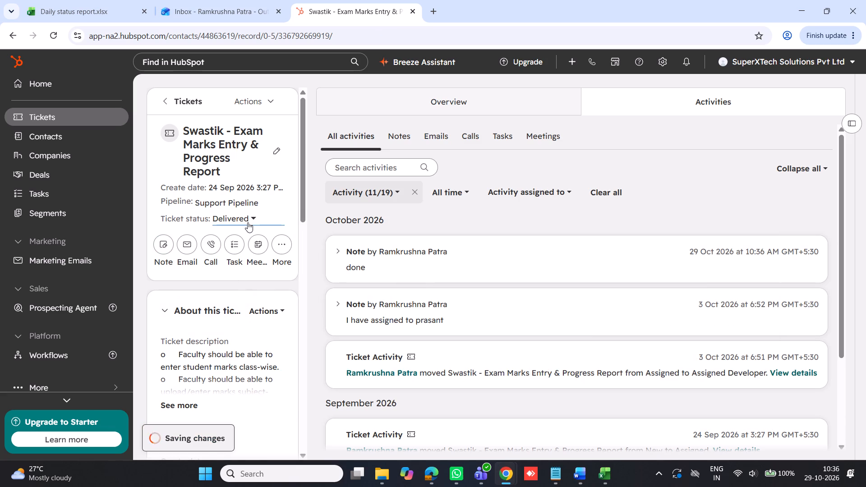
click(249, 217)
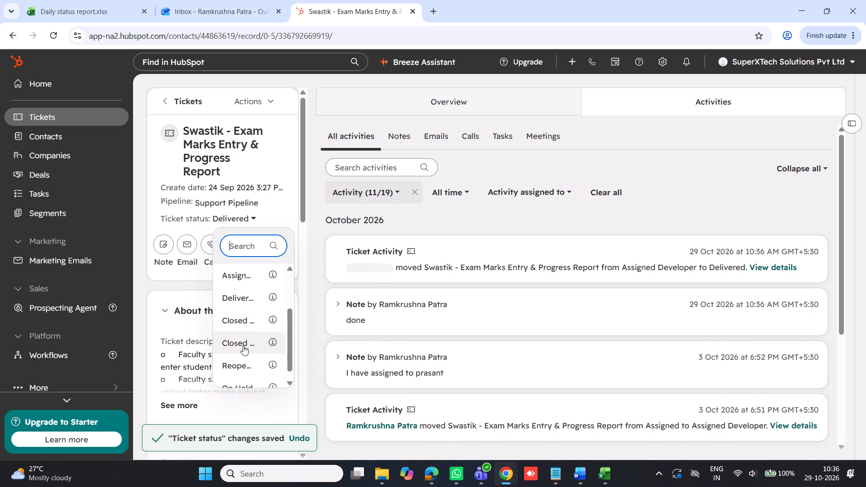
scroll(240, 318, down, 1)
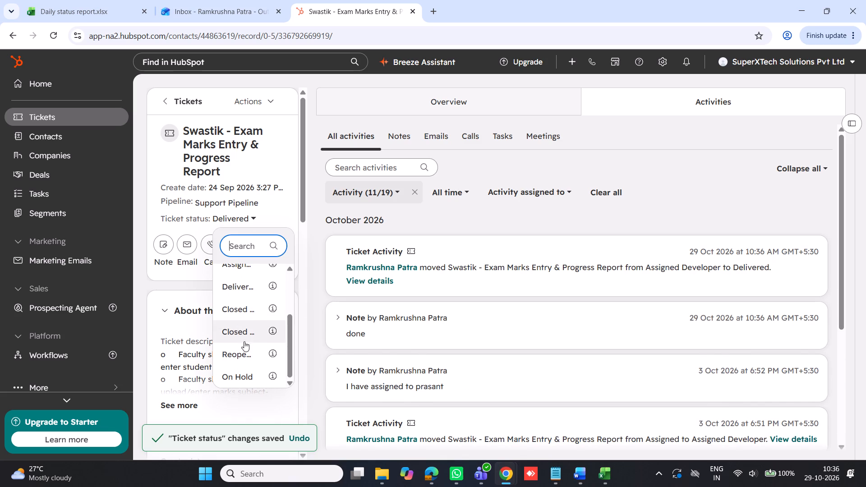
click(240, 311)
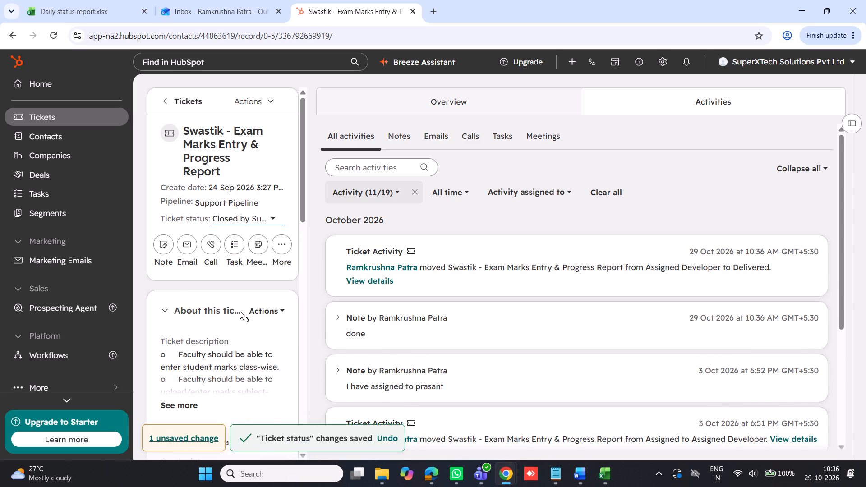
Add the note "I have given the demo" to the Swastik - Exam Marks Entry & Progress Report ticket.
click(161, 249)
click(493, 266)
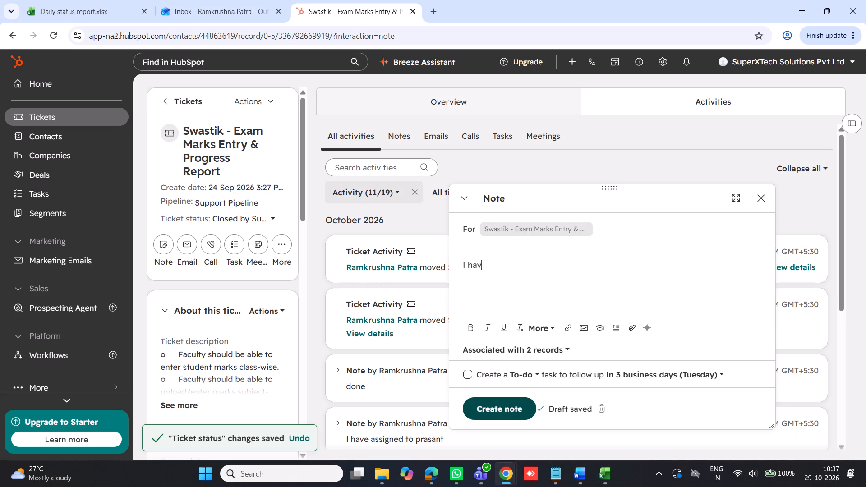
text(given the demo)
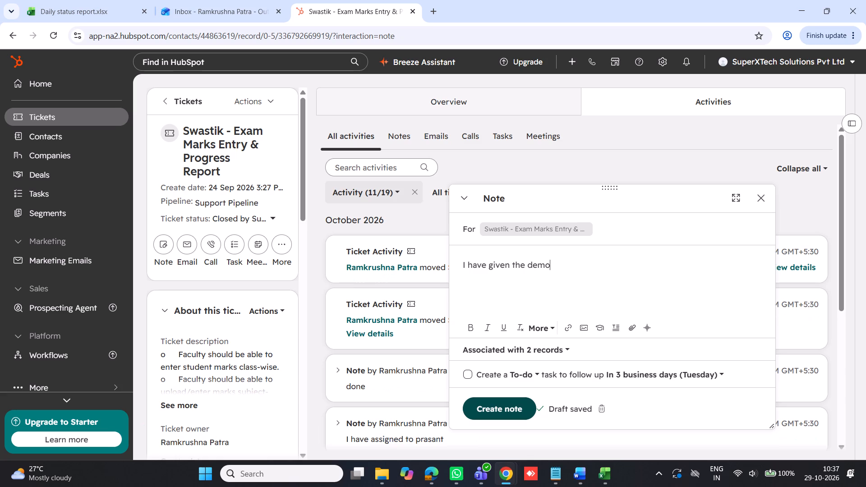
click(493, 413)
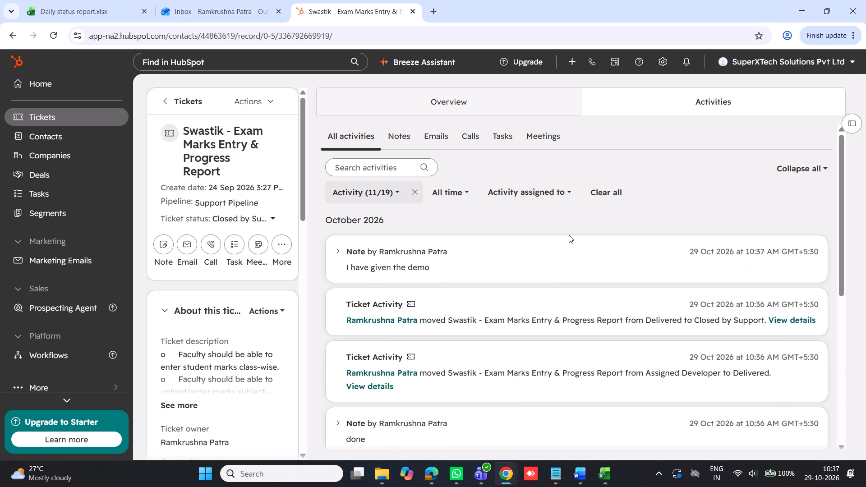
click(664, 127)
Open the VITS - Receipt PDF Issue ticket from the board and move its status to Delivered, ending at Closed by Support.
click(69, 119)
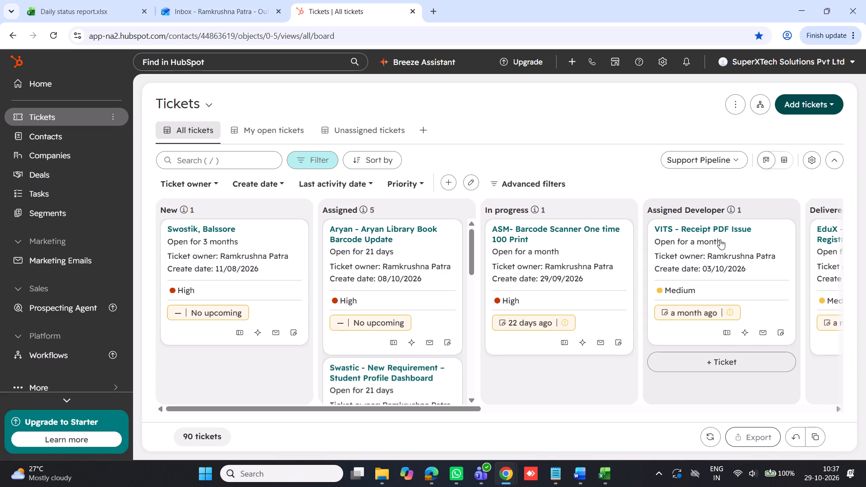
click(723, 229)
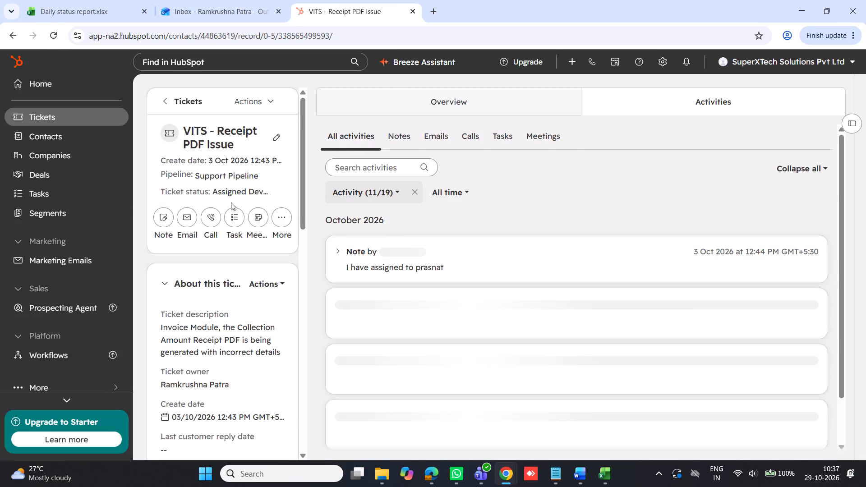
click(238, 197)
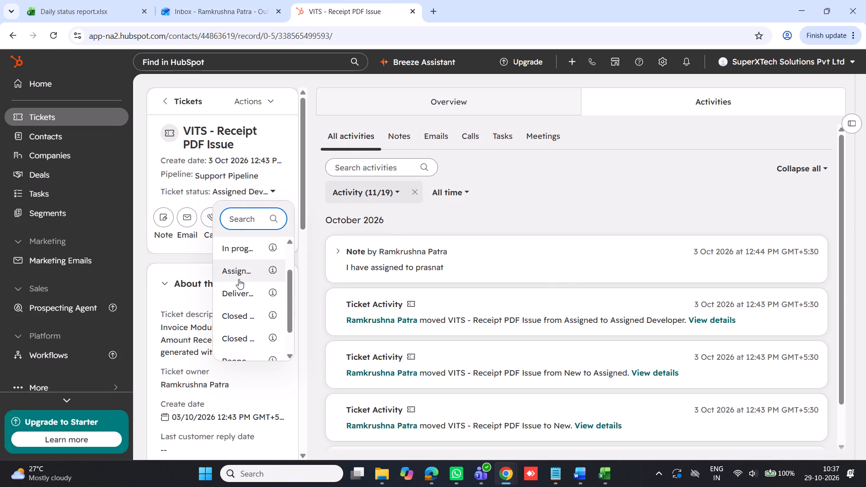
click(242, 292)
click(233, 191)
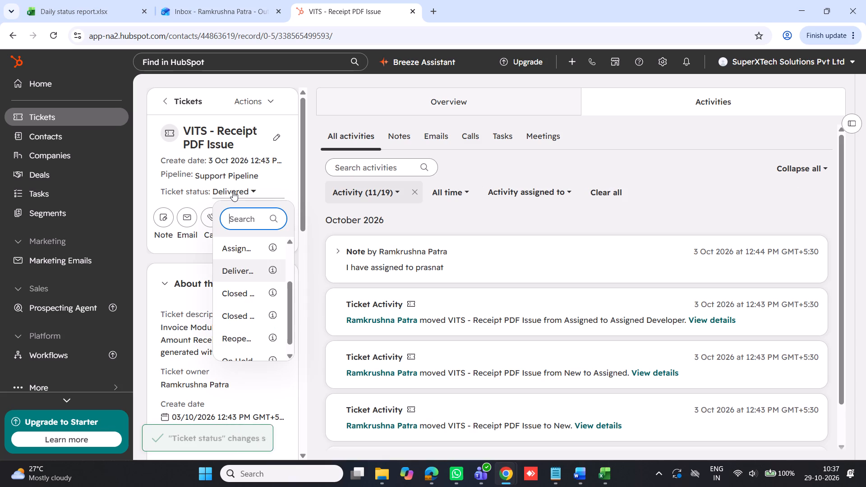
click(237, 294)
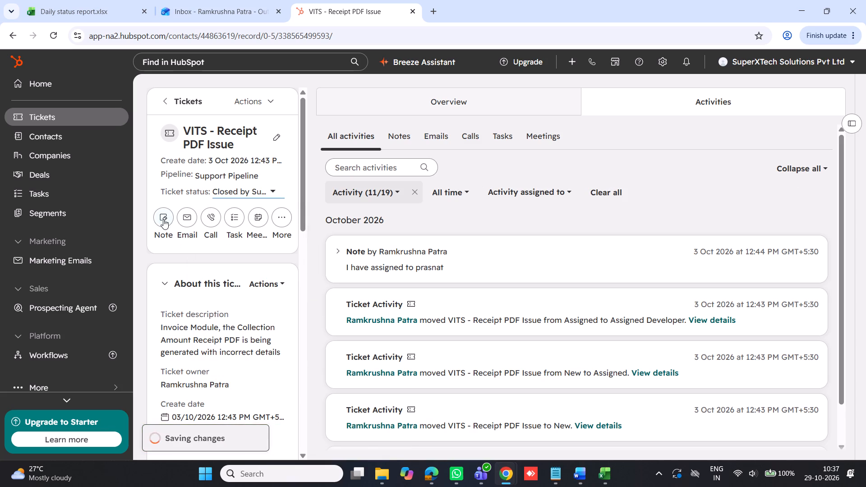
Add the note "Done" to the VITS - Receipt PDF Issue ticket.
click(163, 219)
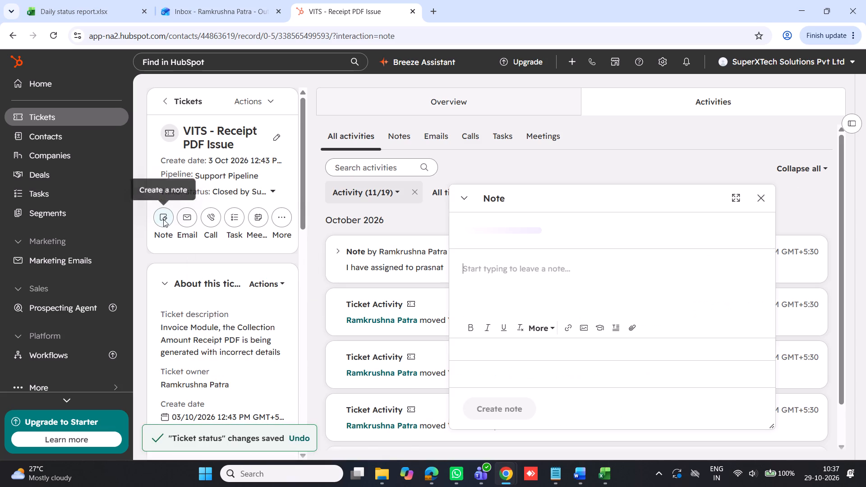
click(484, 266)
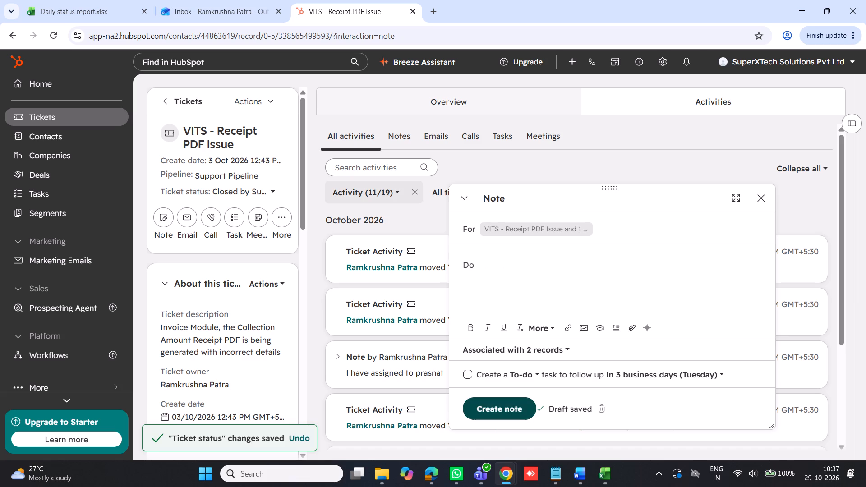
click(504, 409)
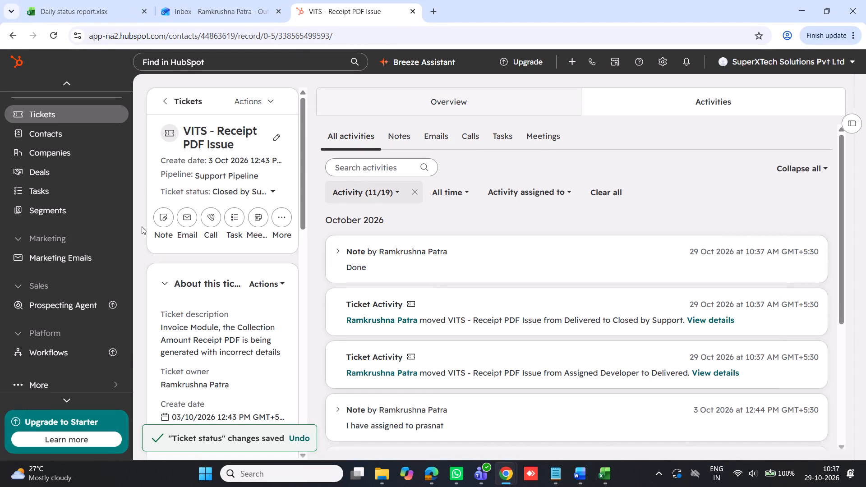
Return to the ticket board and review the tickets in the Assigned column.
click(56, 112)
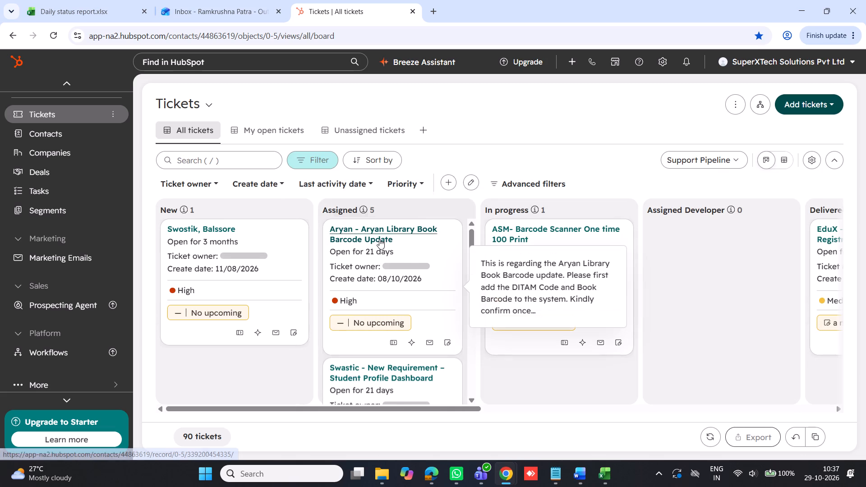
scroll(387, 316, down, 2)
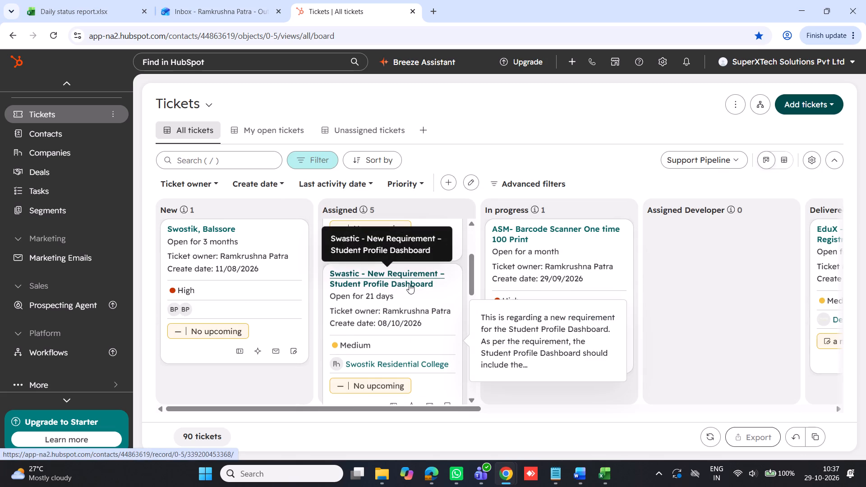
scroll(411, 305, down, 5)
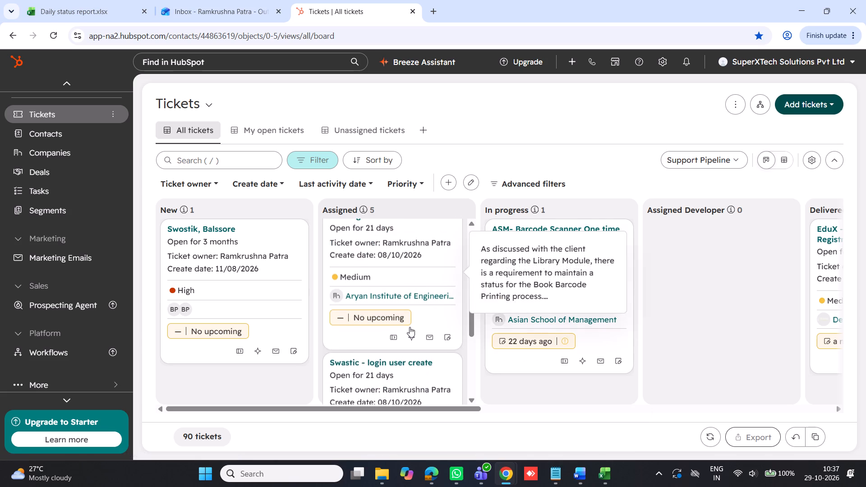
scroll(416, 332, down, 2)
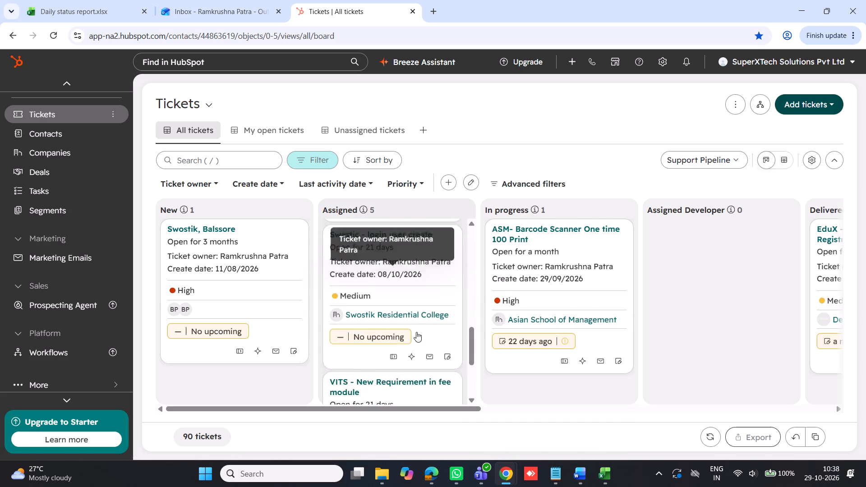
scroll(416, 332, down, 1)
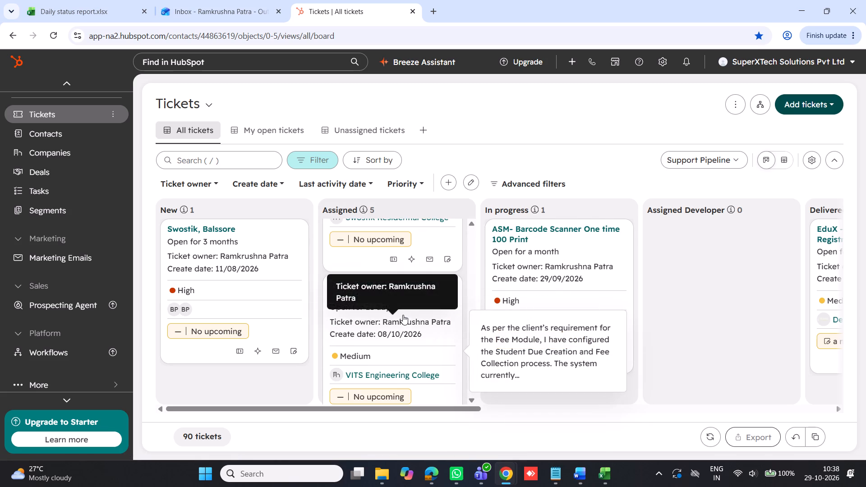
scroll(403, 315, down, 3)
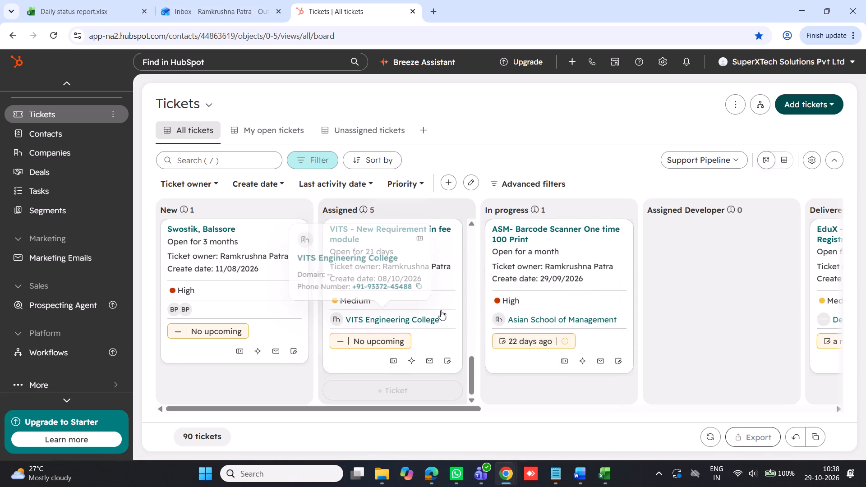
scroll(439, 305, up, 1)
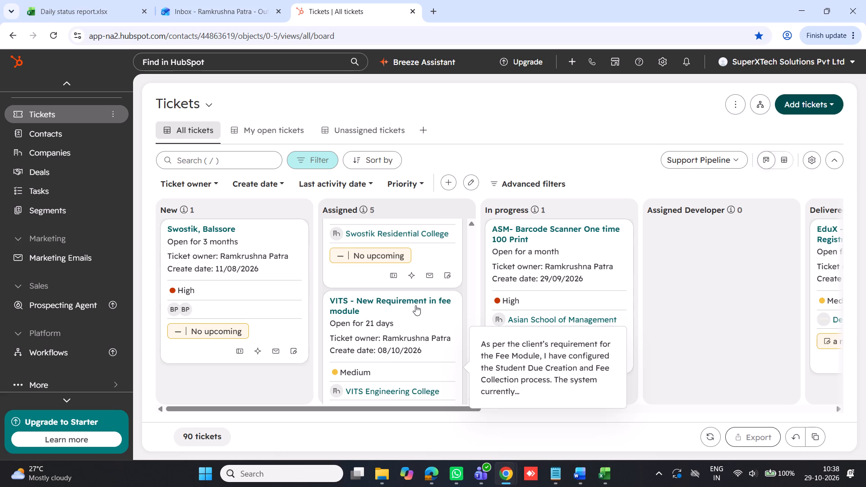
Open the VITS - New Requirement in fee module ticket and move its status to Delivered, ending at Closed by Support.
click(415, 305)
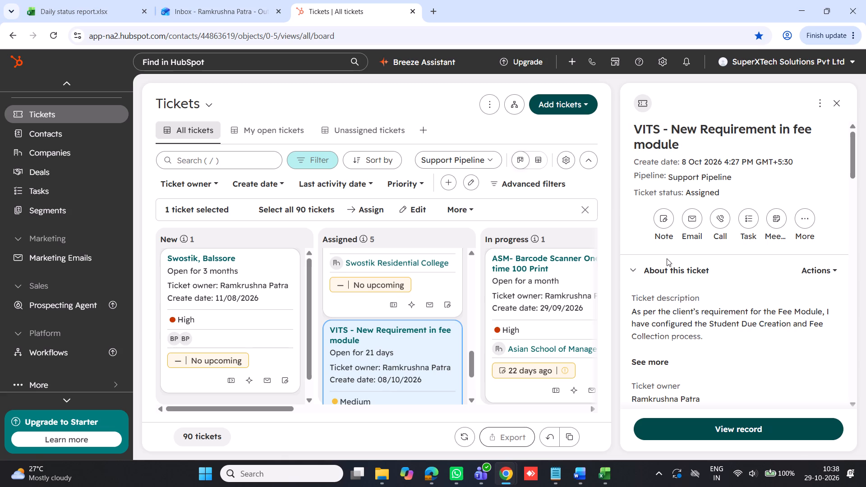
click(714, 195)
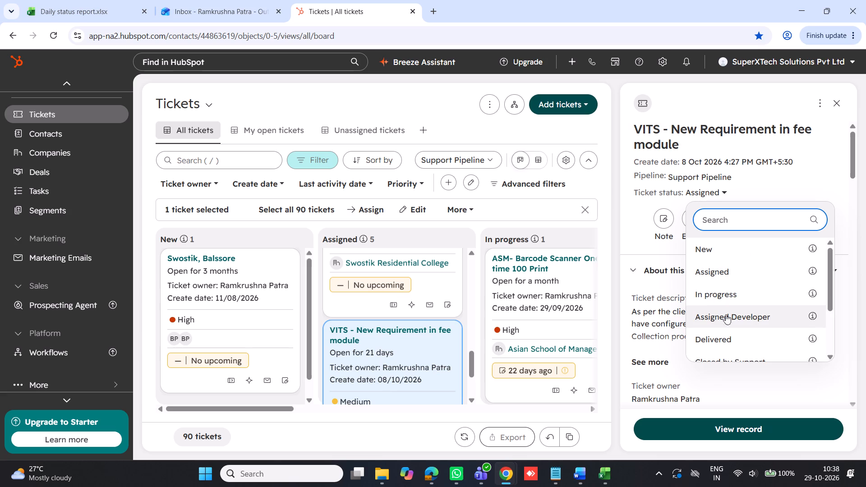
click(730, 335)
click(719, 191)
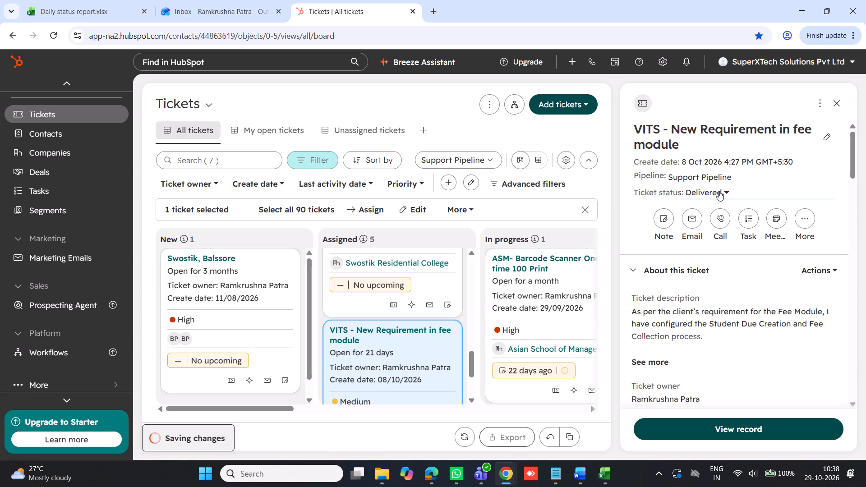
scroll(740, 295, down, 2)
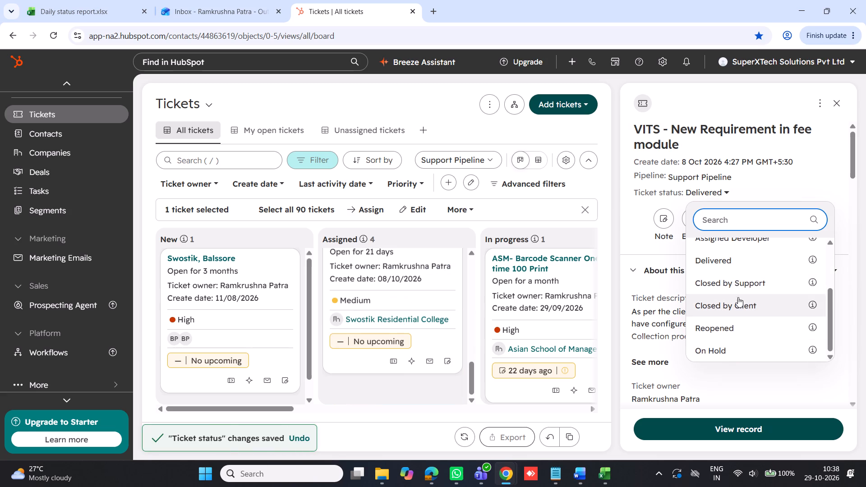
click(741, 282)
Add the note "Done" to the VITS - New Requirement in fee module ticket and close its preview.
click(663, 221)
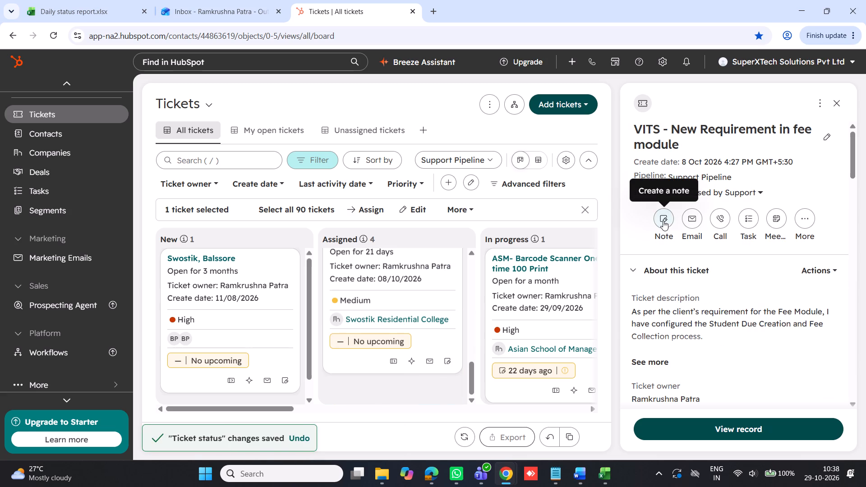
click(504, 281)
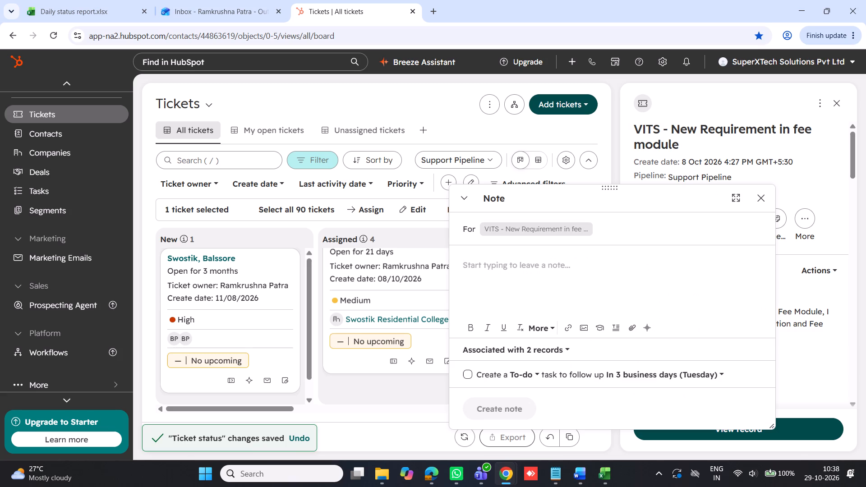
key(d)
text(one)
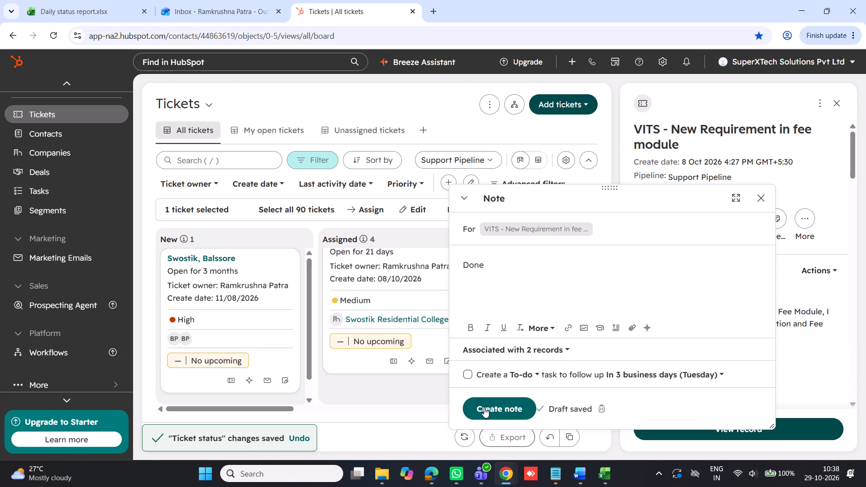
click(488, 406)
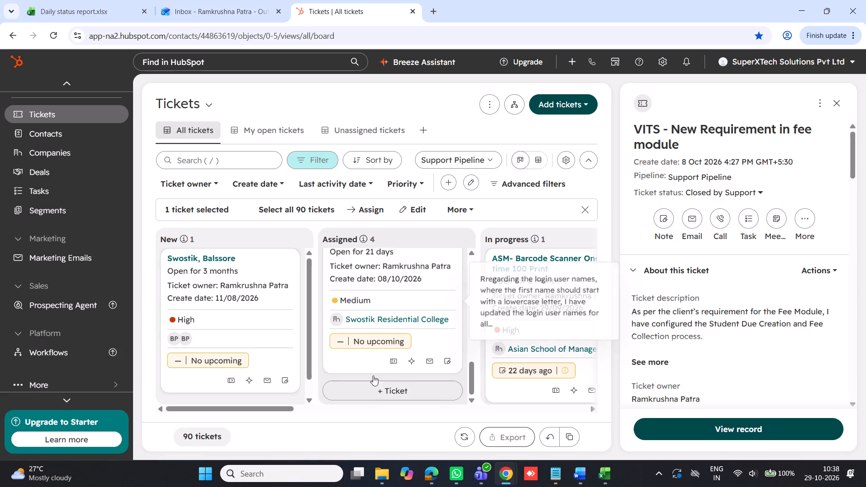
scroll(440, 297, up, 1)
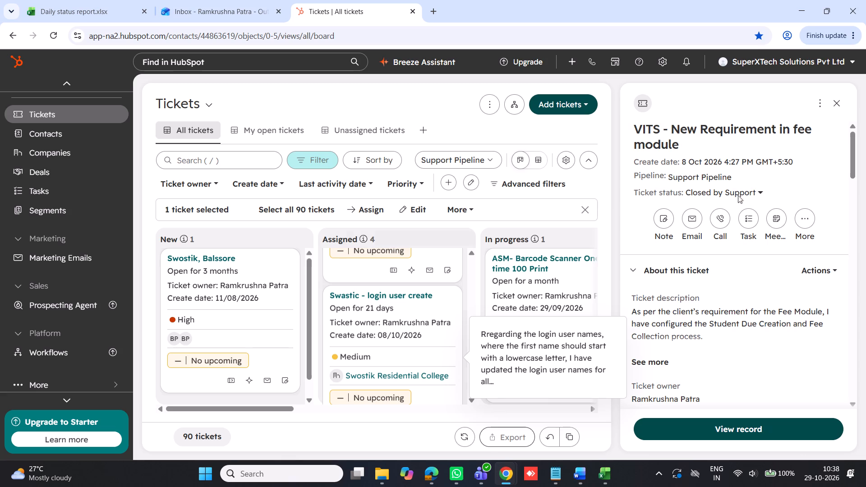
click(839, 102)
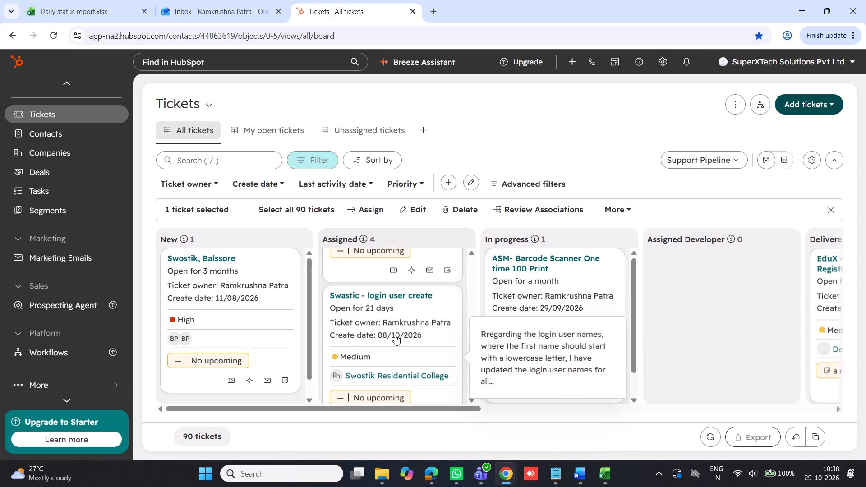
Open the Swastic - login user create ticket in the Assigned column and add the note "Done".
scroll(395, 335, down, 2)
scroll(382, 307, up, 1)
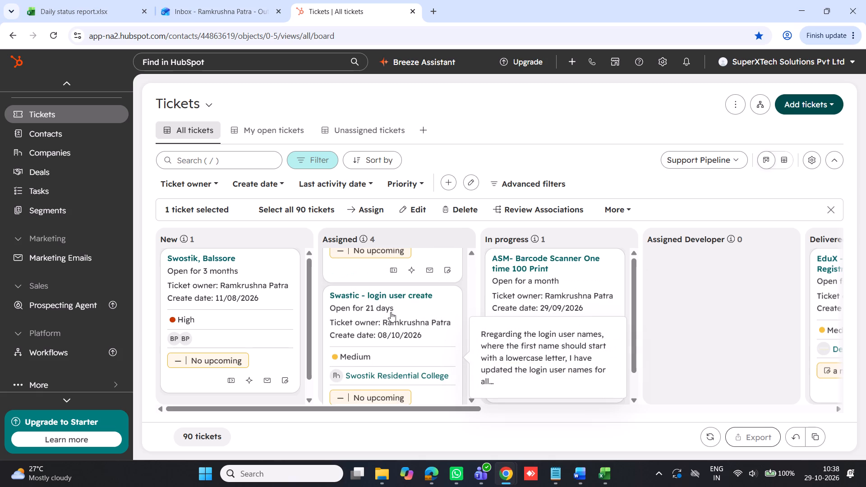
click(418, 306)
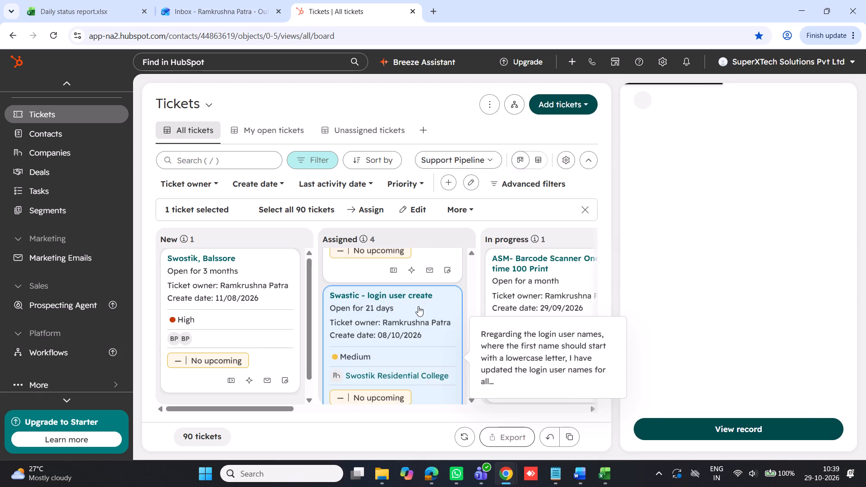
click(663, 208)
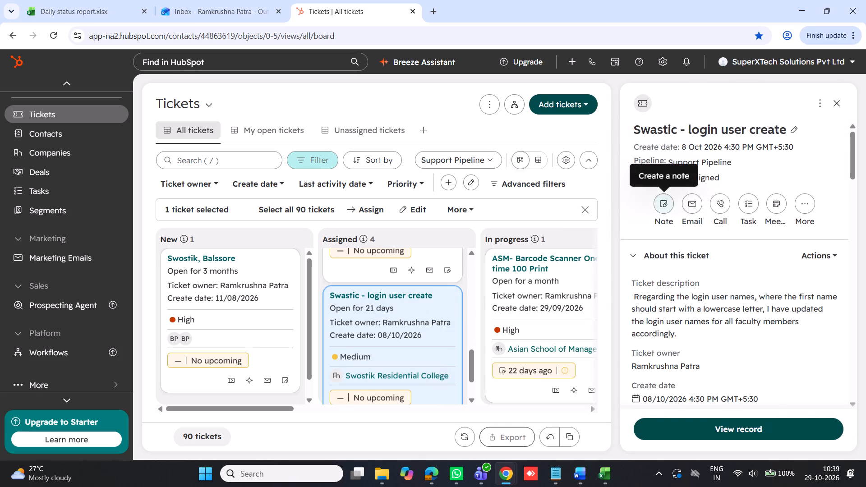
click(485, 271)
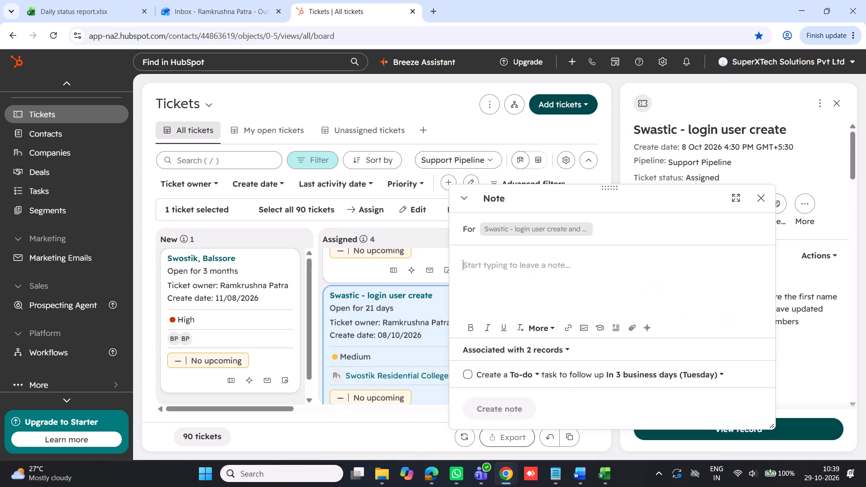
key(d)
text(one)
click(490, 407)
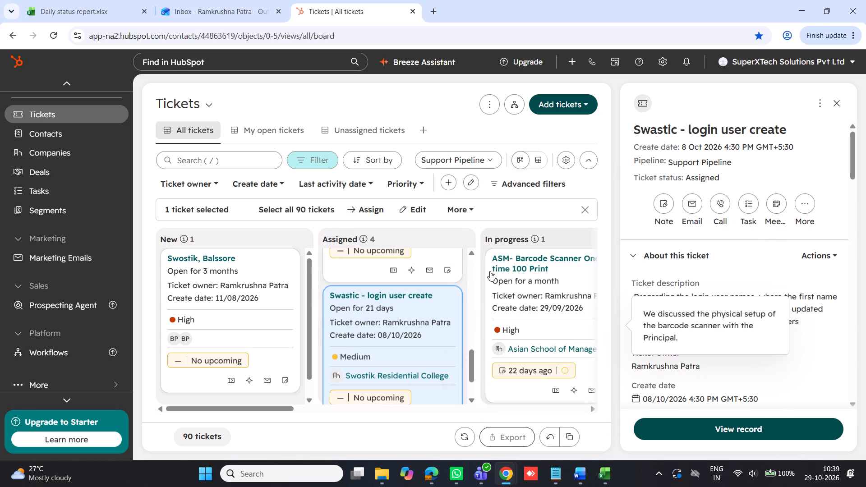
Set the Swastic - login user create ticket's status to Closed by Support.
scroll(399, 345, down, 1)
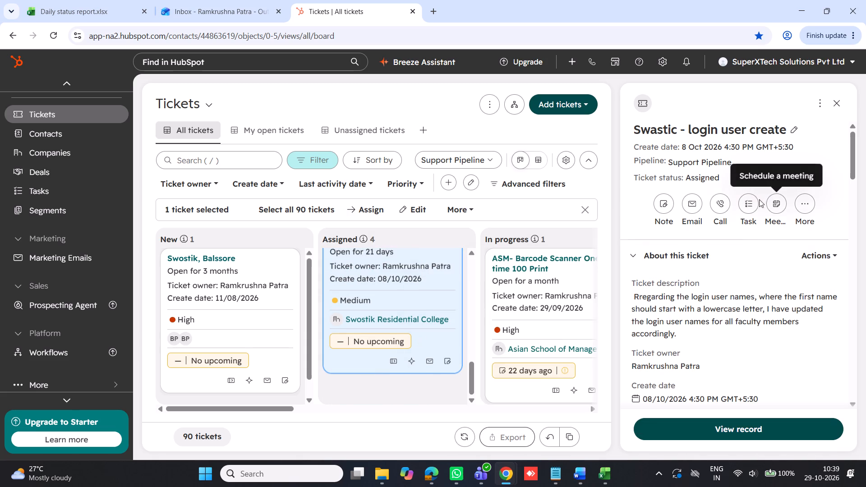
click(713, 179)
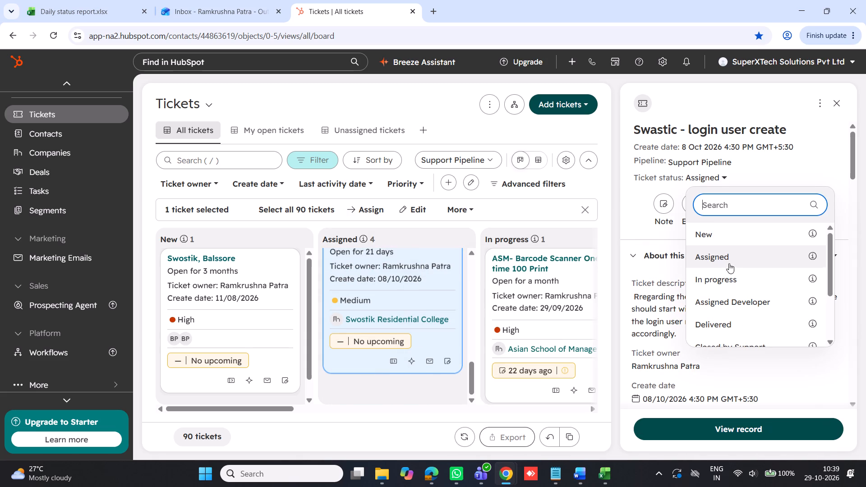
scroll(732, 290, up, 2)
scroll(732, 290, down, 1)
click(732, 290)
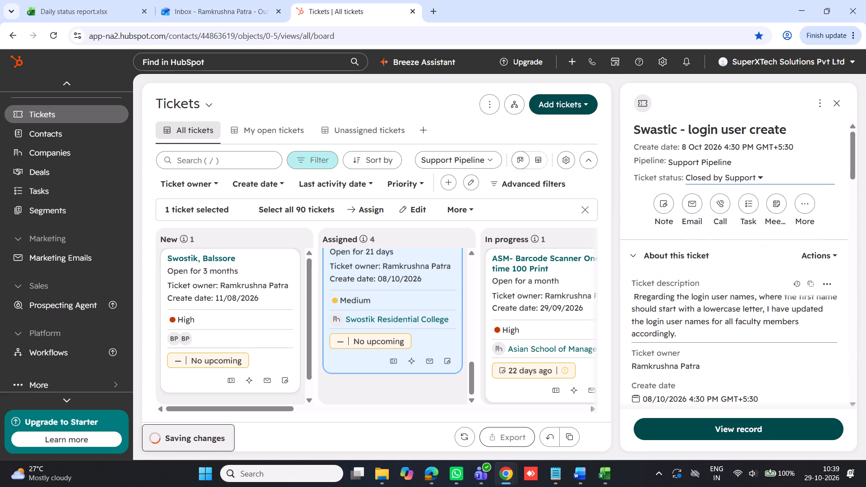
Open the Aryan - Library Book Barcode Printing Status ticket in the Assigned column and set its status to Closed by Support.
scroll(400, 329, up, 1)
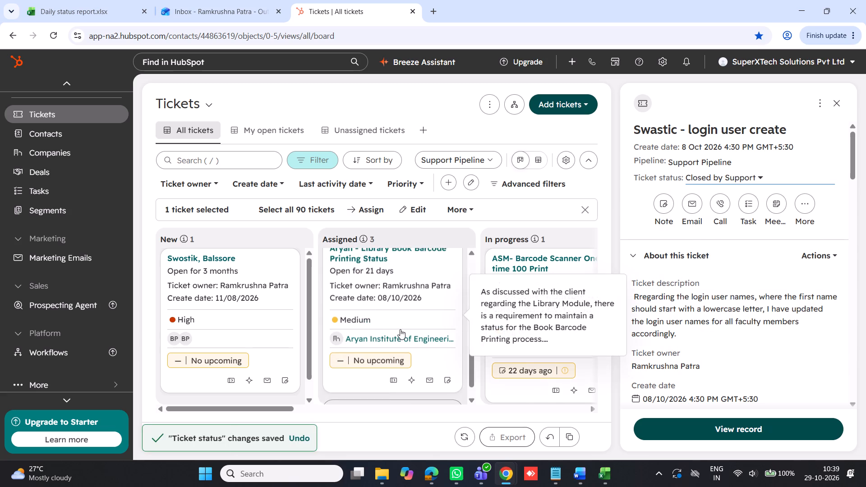
click(401, 312)
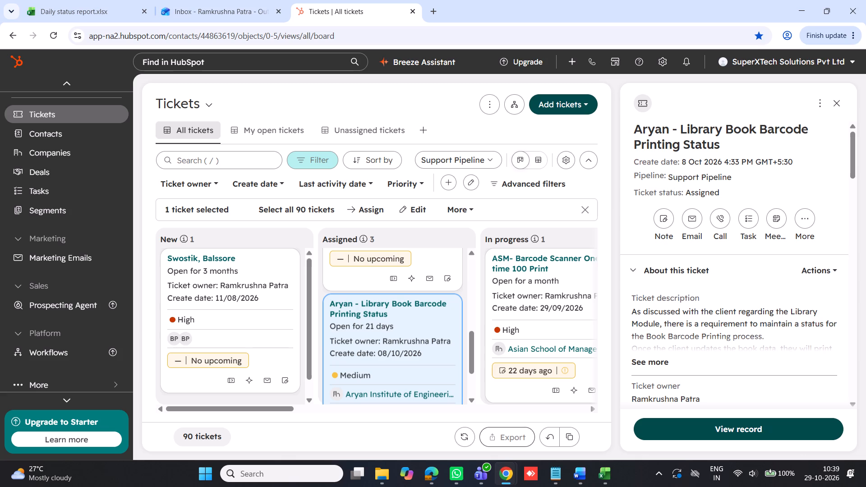
scroll(725, 337, down, 1)
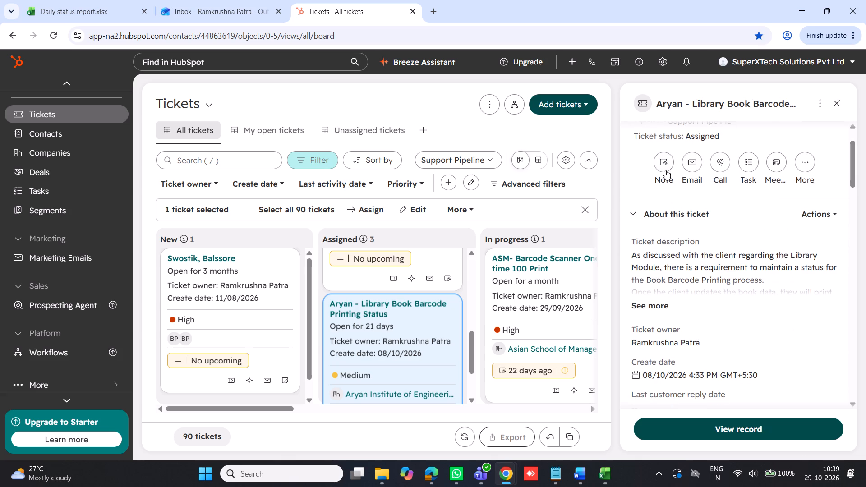
scroll(733, 221, up, 2)
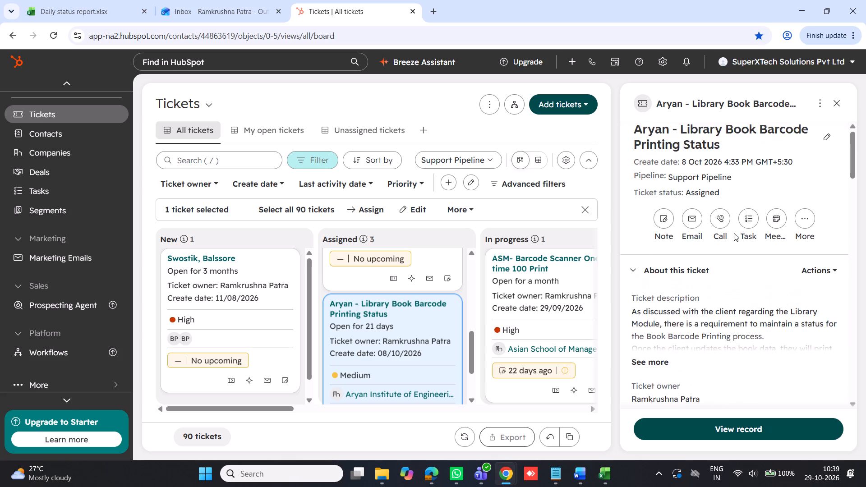
click(716, 194)
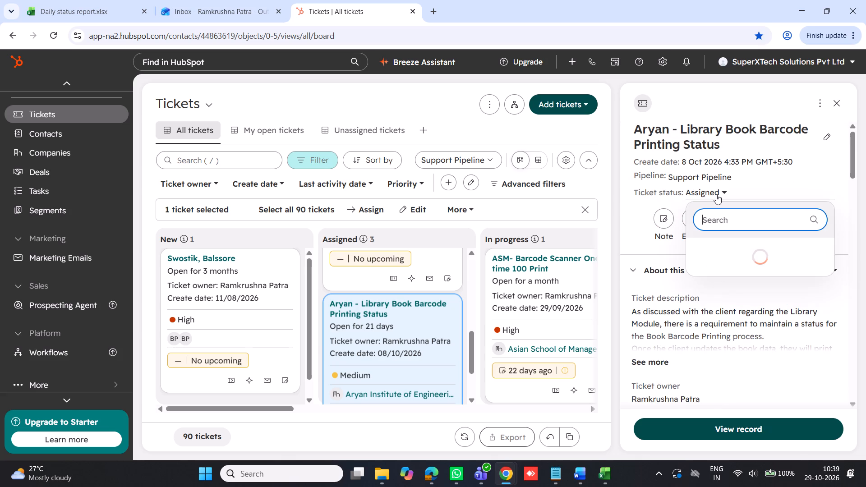
scroll(740, 314, down, 1)
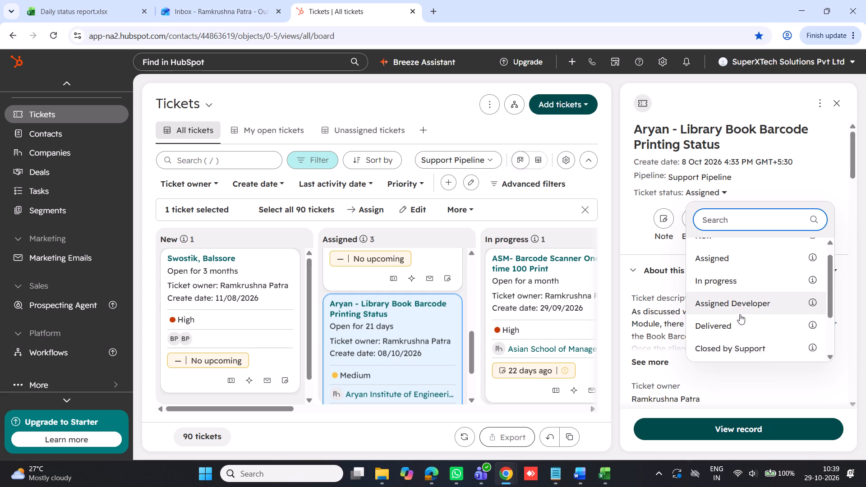
click(740, 328)
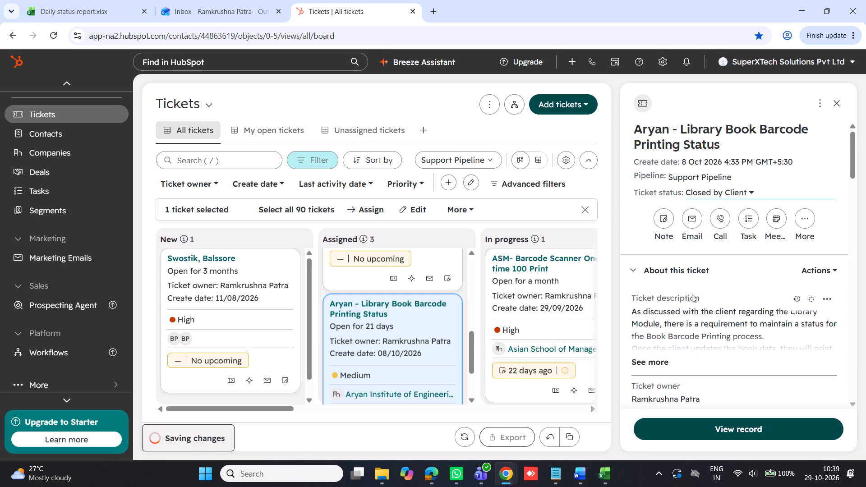
click(731, 187)
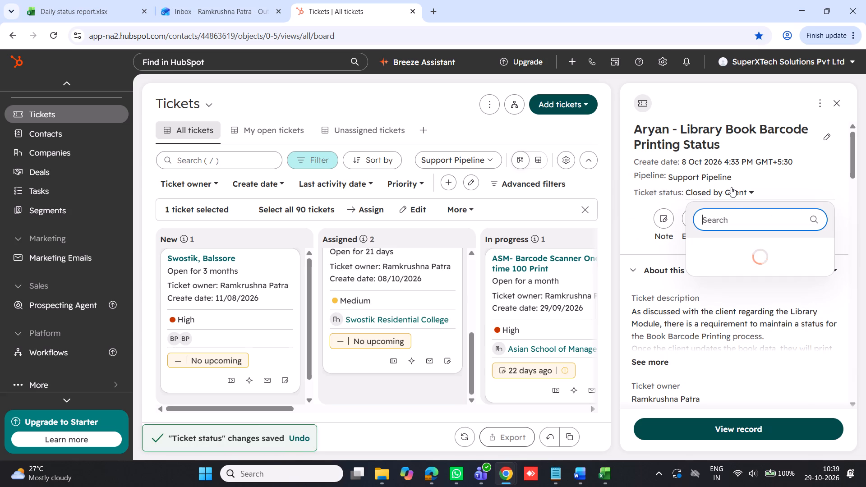
click(748, 283)
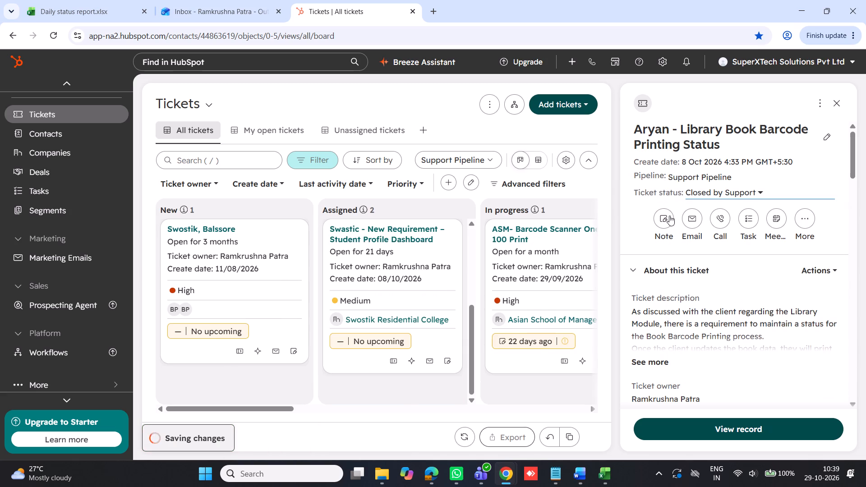
Add the note "Done" to the Aryan - Library Book Barcode Printing Status ticket.
click(666, 214)
click(515, 253)
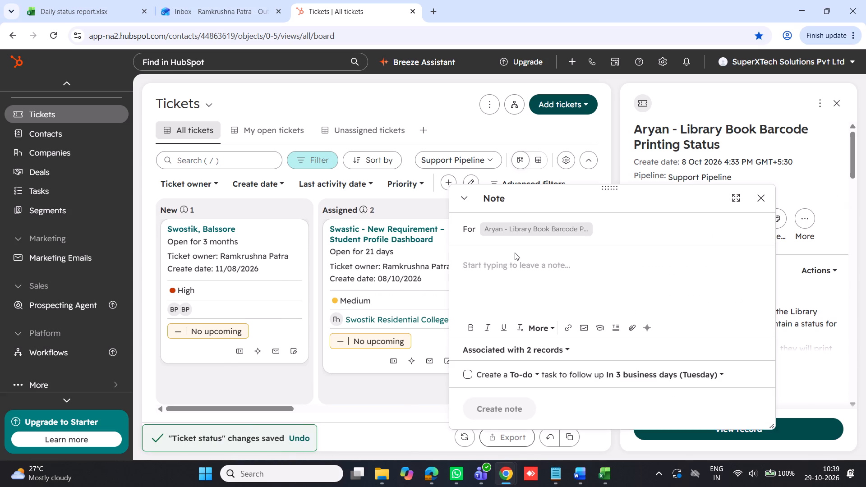
click(514, 266)
key(d)
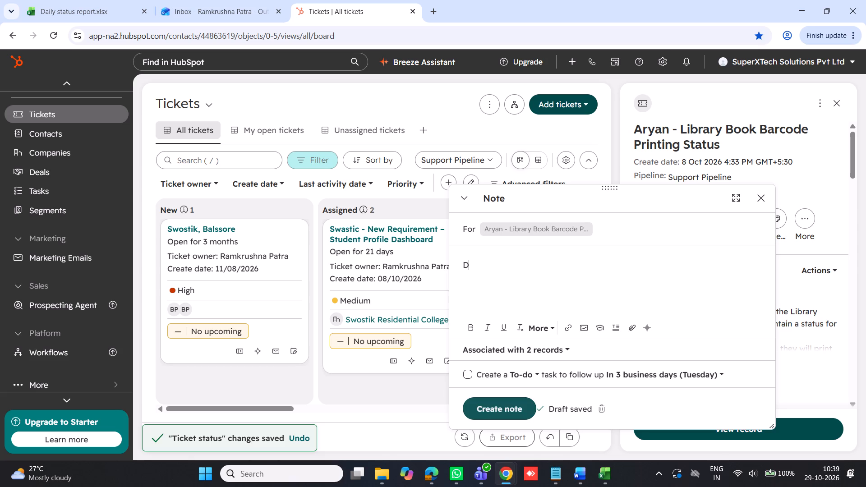
text(one)
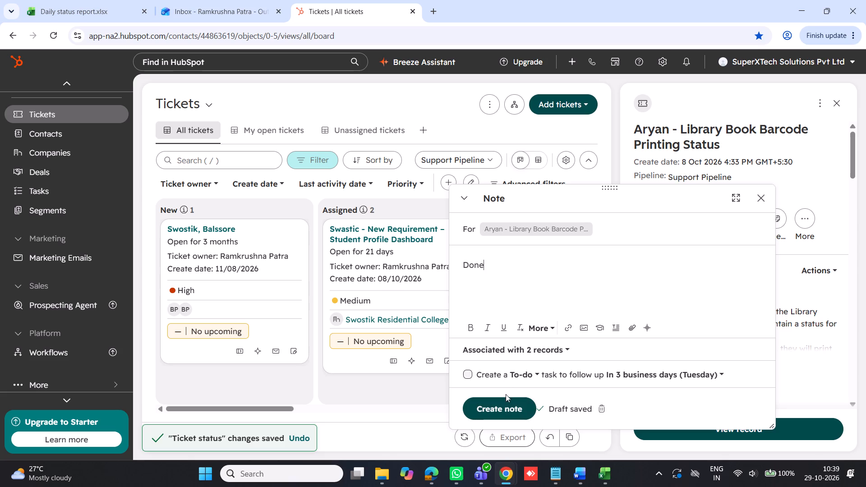
click(506, 404)
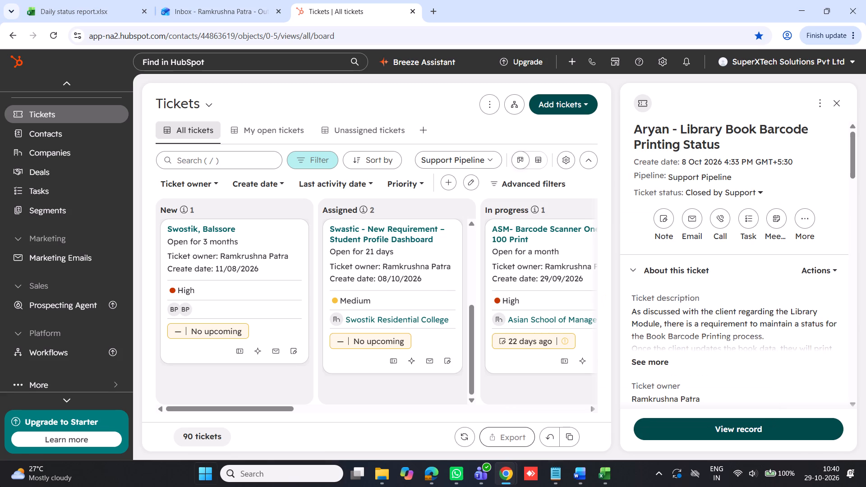
Open the Aryan - Aryan Library Book Barcode Update record and move its status to Assigned Developer, ending at Closed by Support.
scroll(402, 263, up, 7)
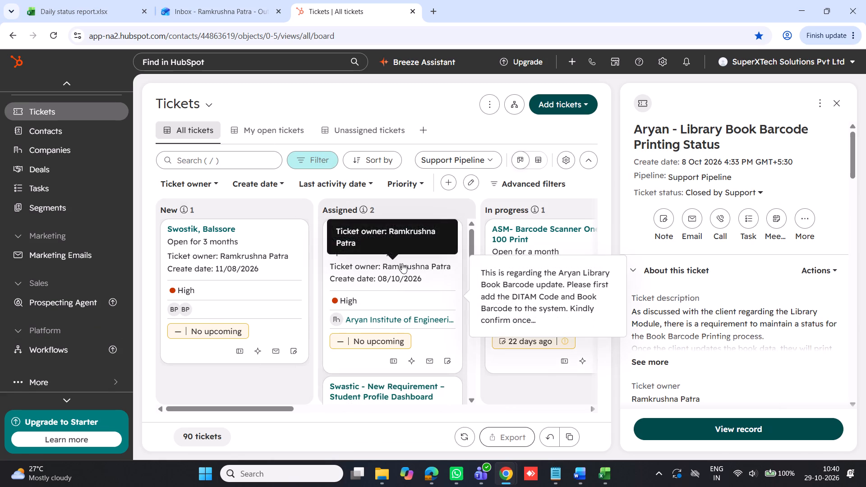
click(379, 234)
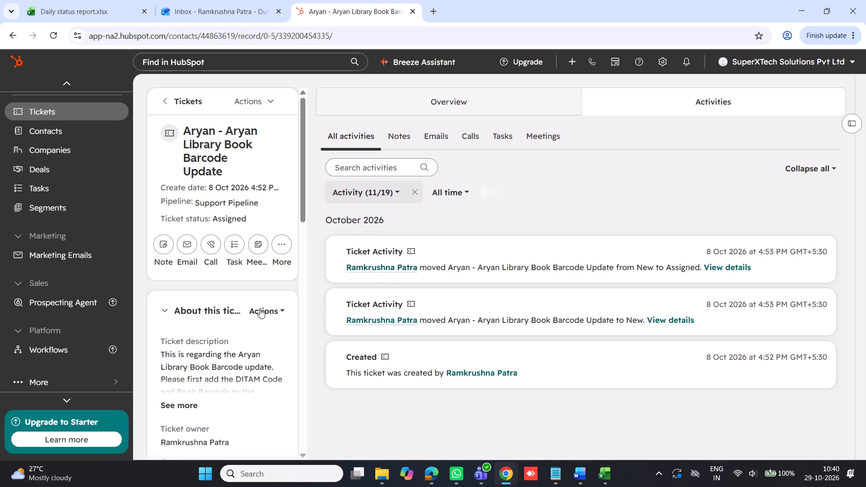
scroll(287, 302, down, 1)
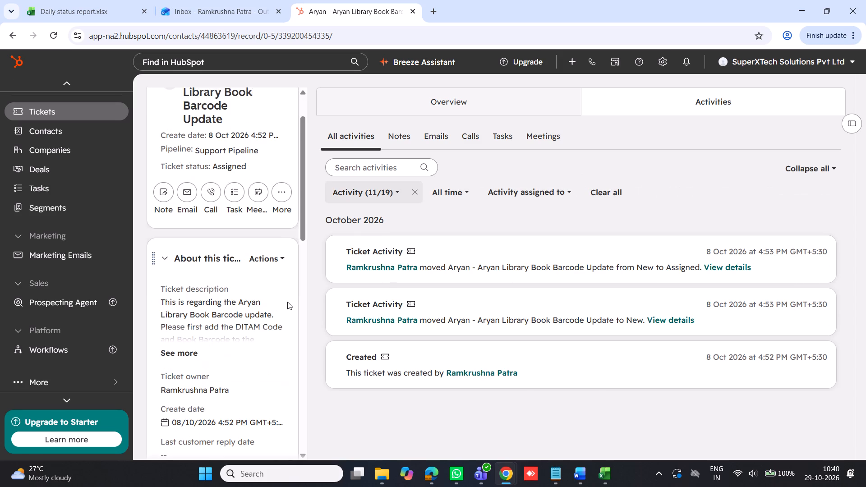
scroll(280, 308, up, 3)
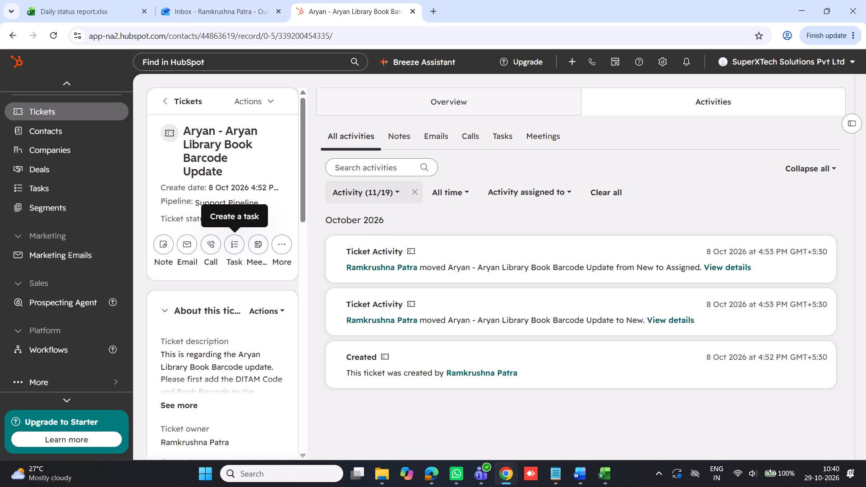
click(240, 219)
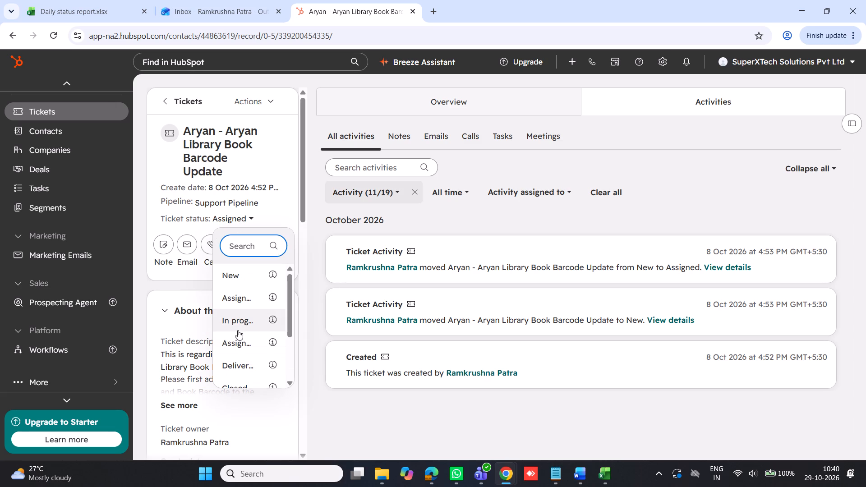
click(239, 343)
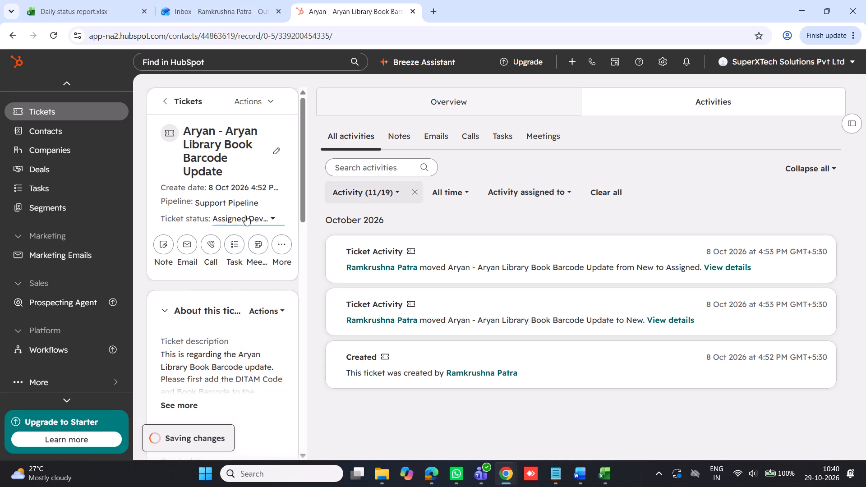
click(245, 216)
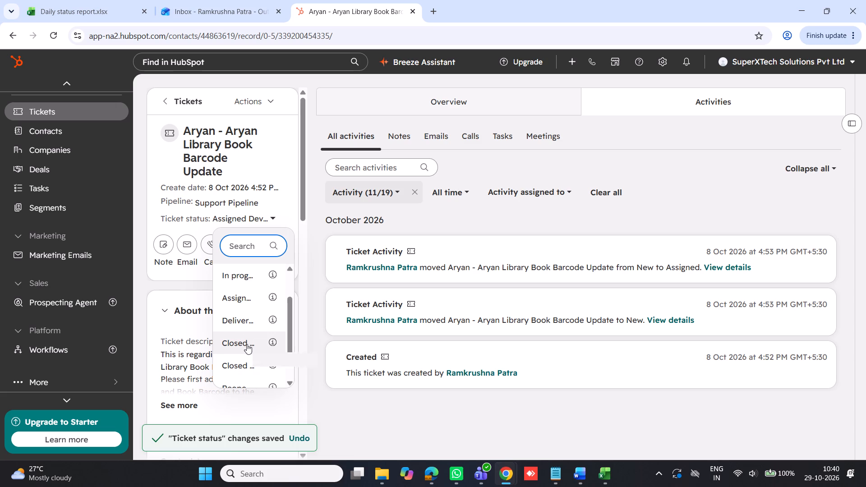
click(247, 344)
Add the note "Done" to the Aryan - Aryan Library Book Barcode Update ticket and return to the tickets board.
click(162, 244)
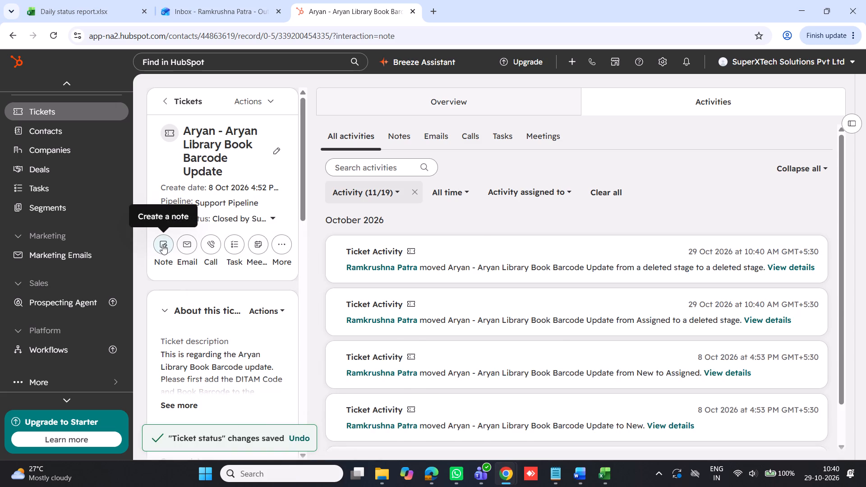
click(486, 271)
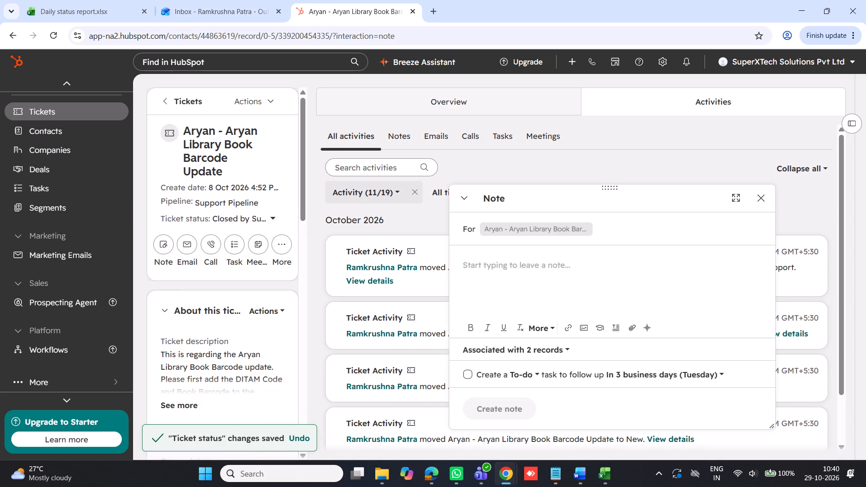
key(d)
text(one)
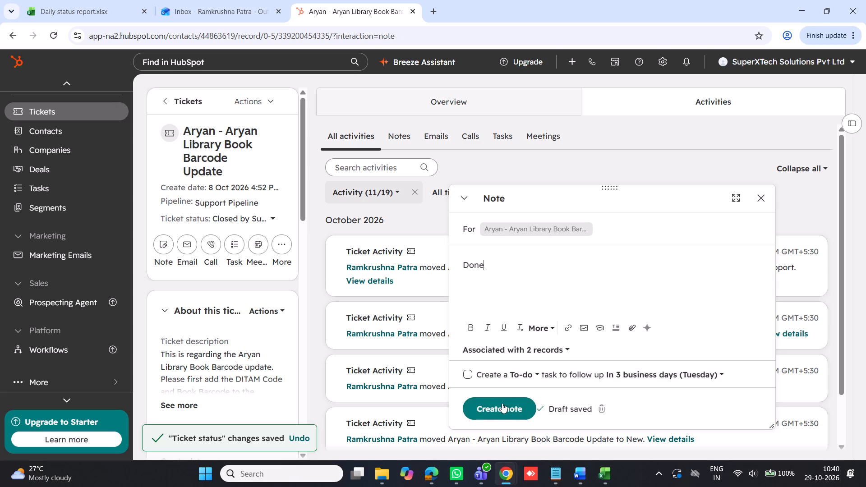
click(502, 403)
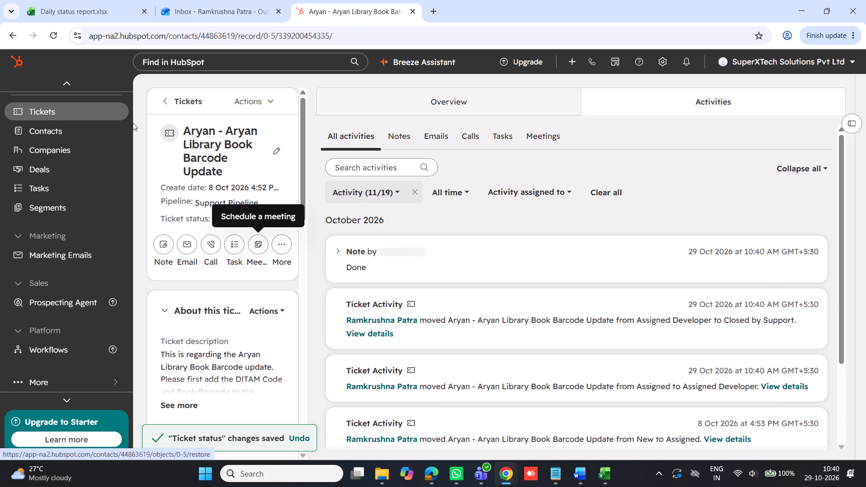
click(51, 114)
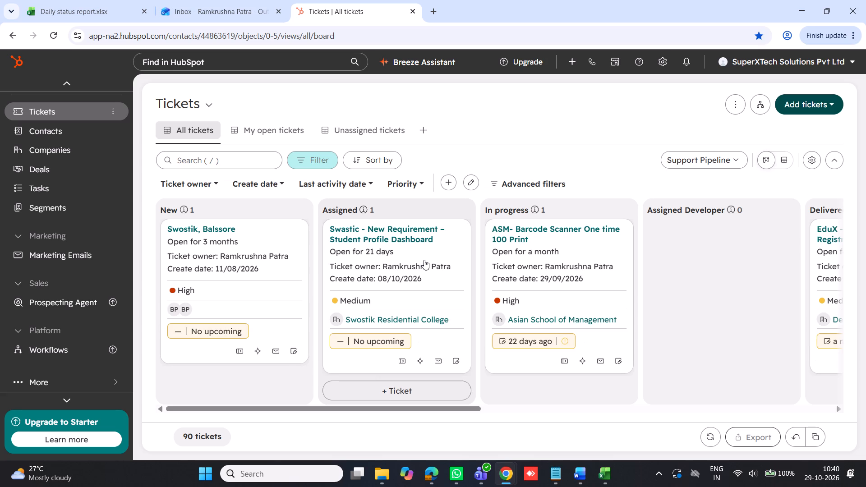
Move the Swastic - New Requirement – Student Profile Dashboard ticket from Assigned to the Assigned Developer column.
scroll(424, 260, down, 1)
drag(409, 222, 733, 264)
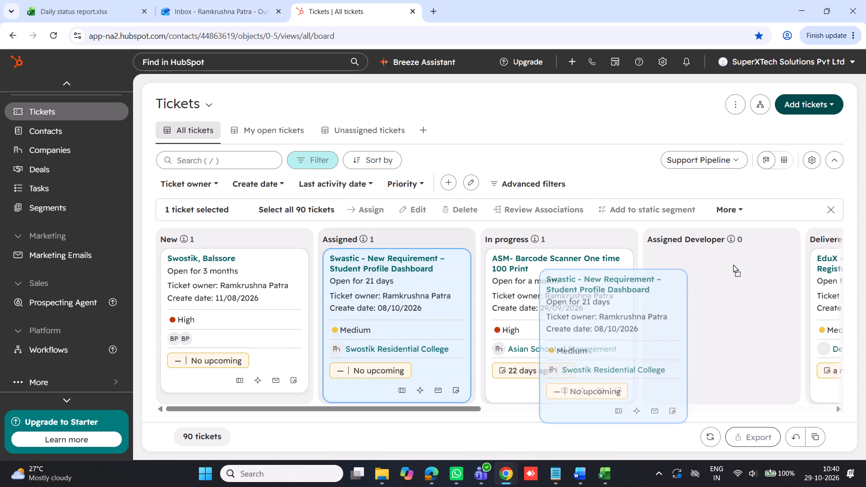
drag(733, 264, 730, 264)
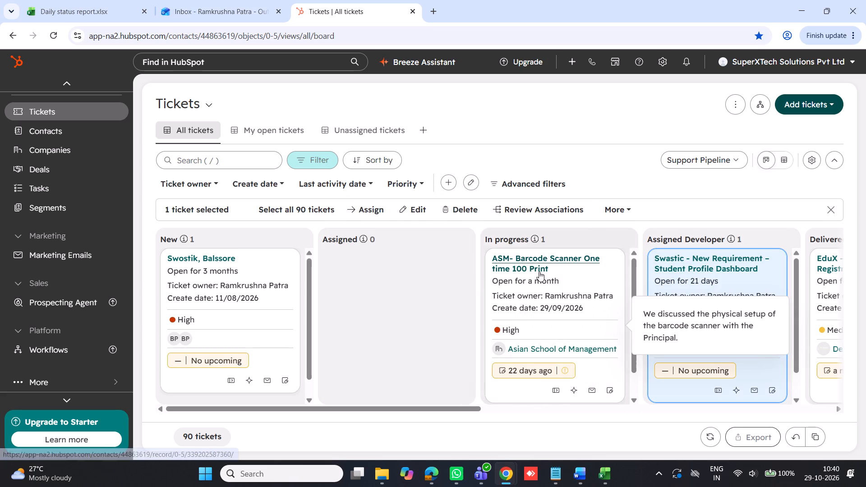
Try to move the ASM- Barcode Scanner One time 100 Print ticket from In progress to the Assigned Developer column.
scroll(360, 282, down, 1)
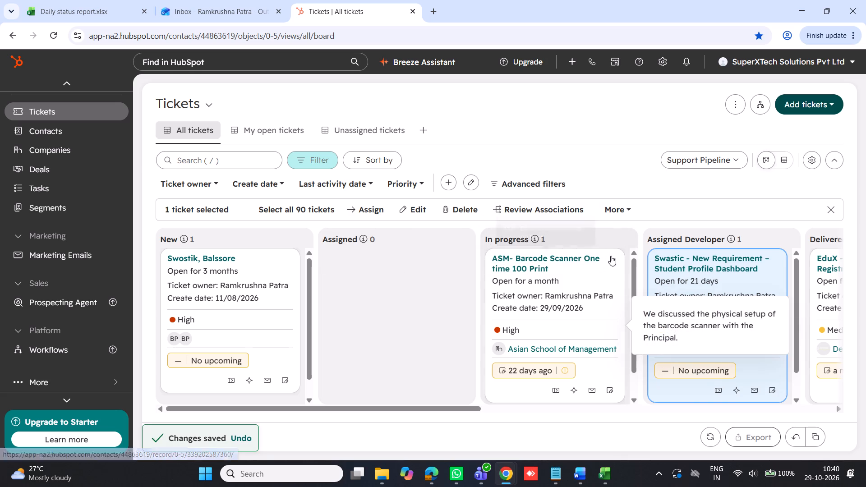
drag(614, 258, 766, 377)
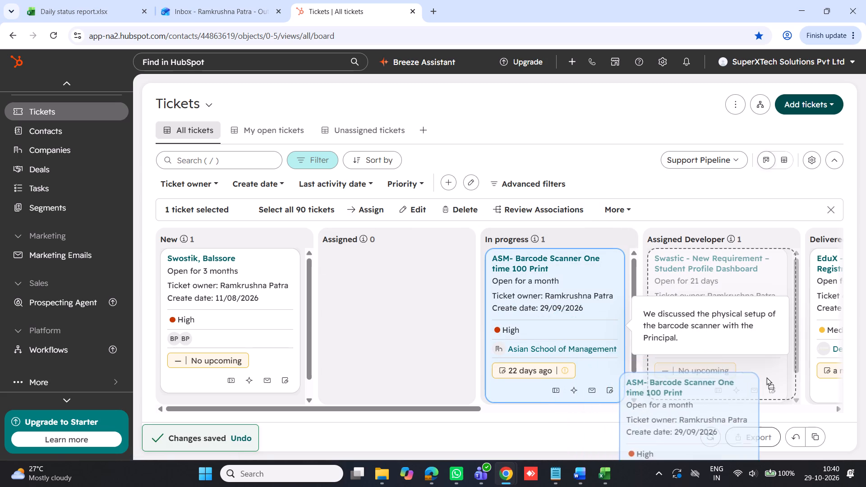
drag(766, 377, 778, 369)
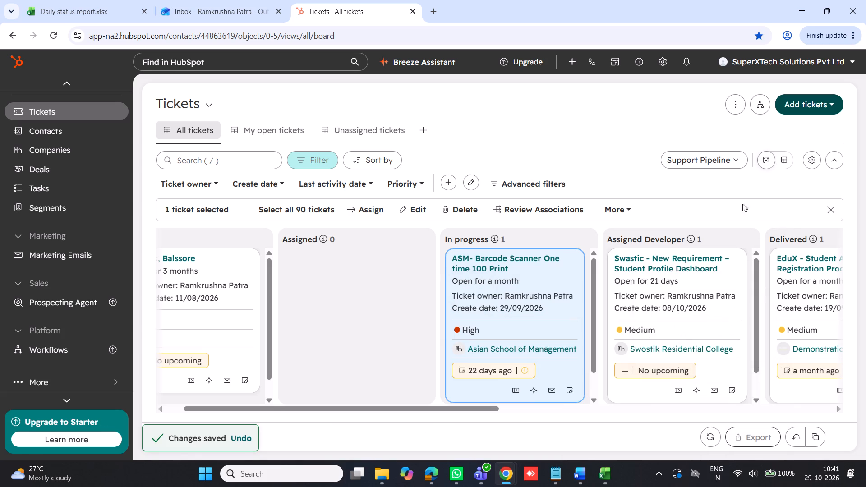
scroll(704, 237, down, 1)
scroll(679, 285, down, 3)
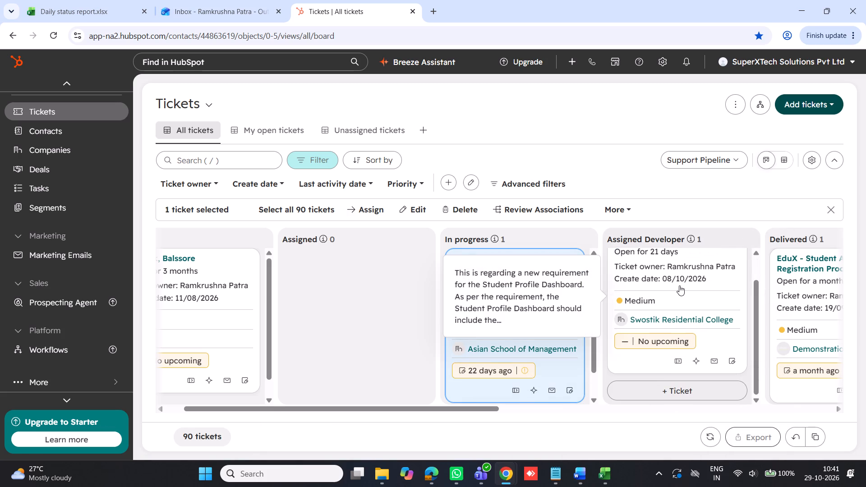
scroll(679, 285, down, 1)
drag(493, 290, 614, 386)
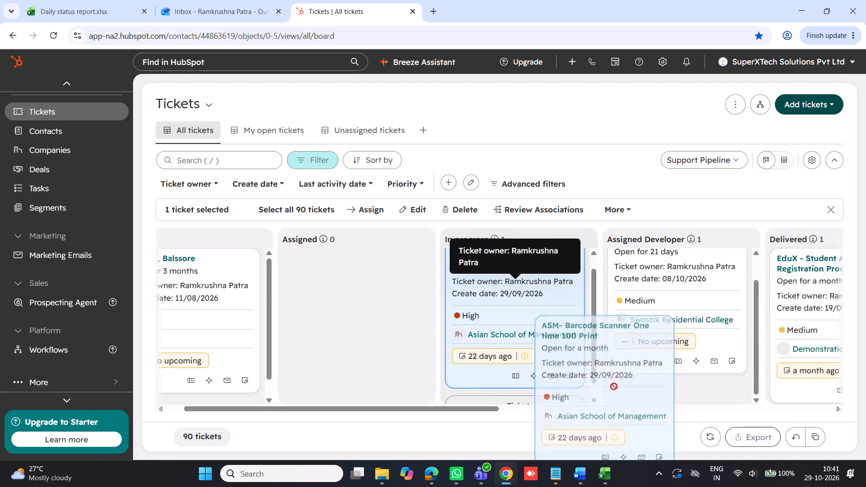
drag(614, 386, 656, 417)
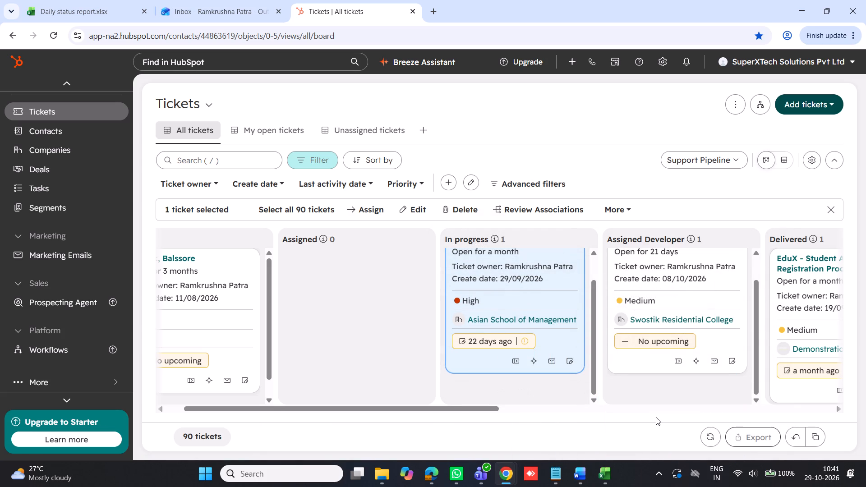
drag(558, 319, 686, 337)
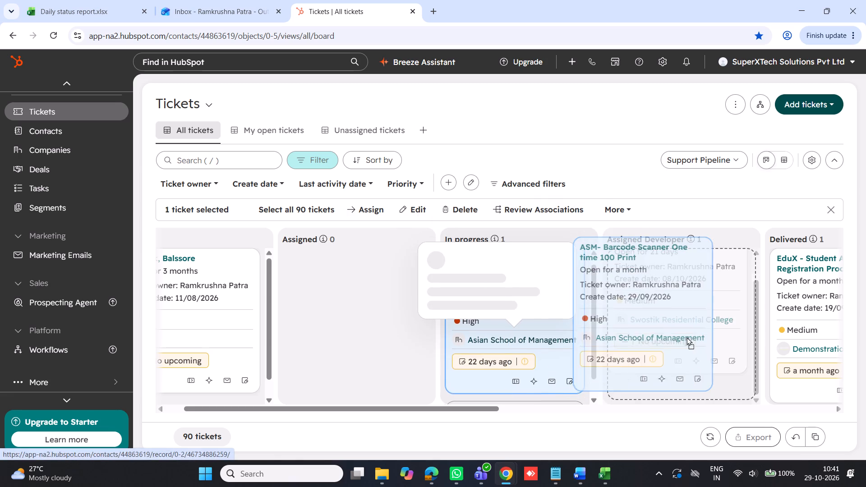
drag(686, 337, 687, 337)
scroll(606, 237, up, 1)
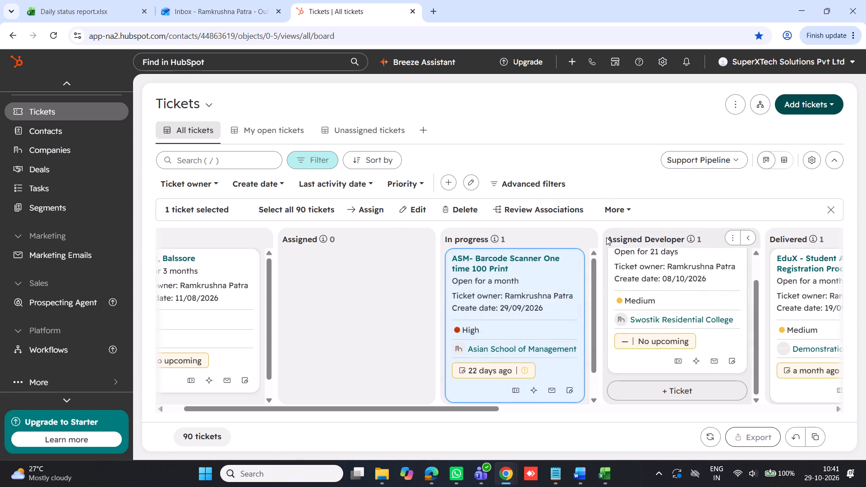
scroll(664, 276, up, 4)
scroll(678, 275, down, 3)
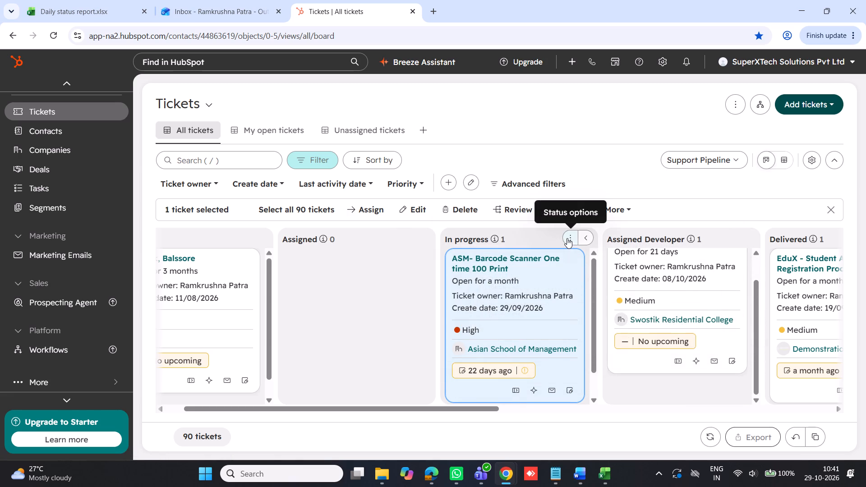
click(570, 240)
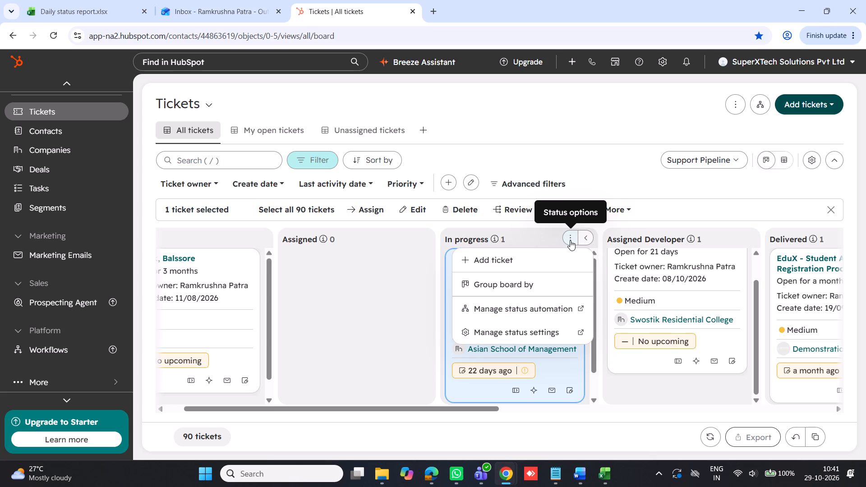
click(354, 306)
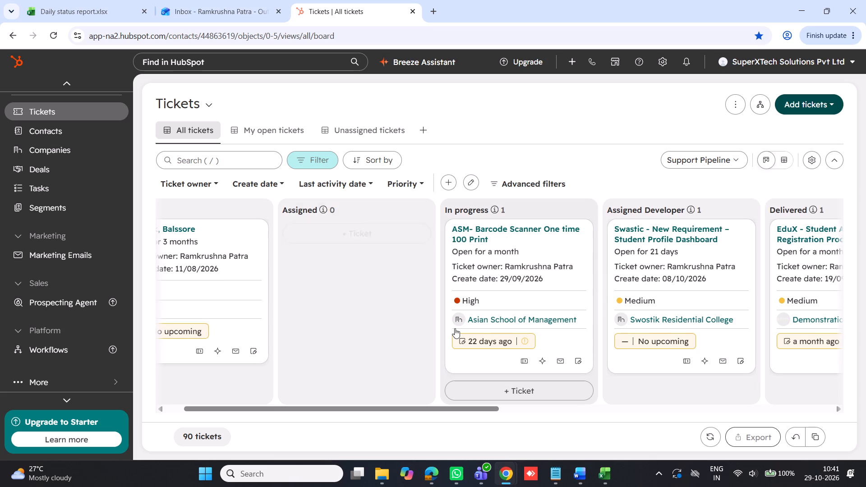
Open the preview of the ASM- Barcode Scanner One time 100 Print ticket and change its status to Assigned Developer.
scroll(373, 279, up, 5)
click(516, 241)
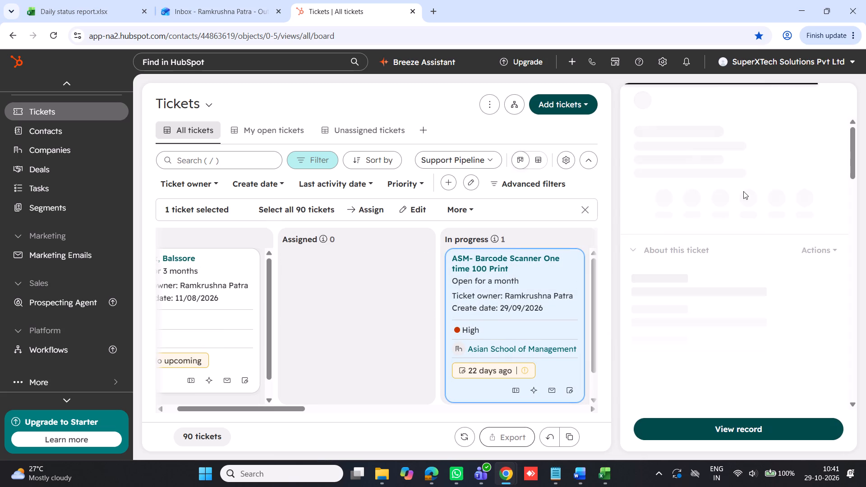
click(734, 193)
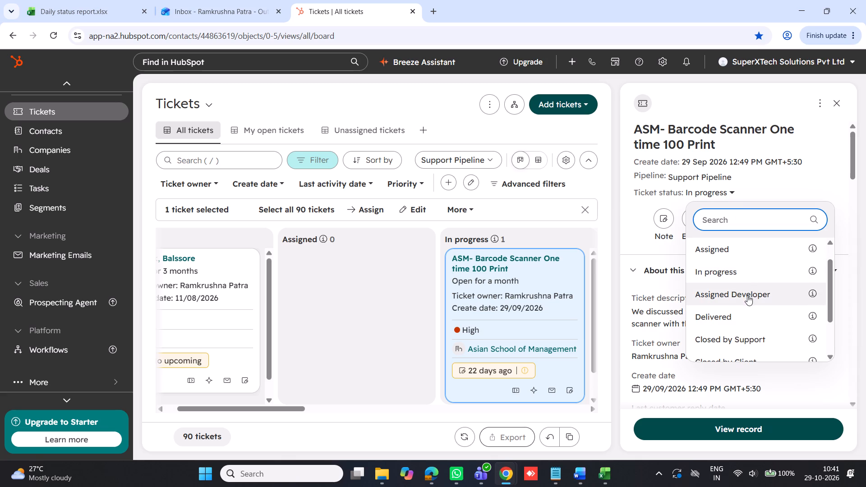
Set the ASM- Barcode Scanner One time 100 Print ticket's status to Assigned Developer and close its preview.
click(747, 295)
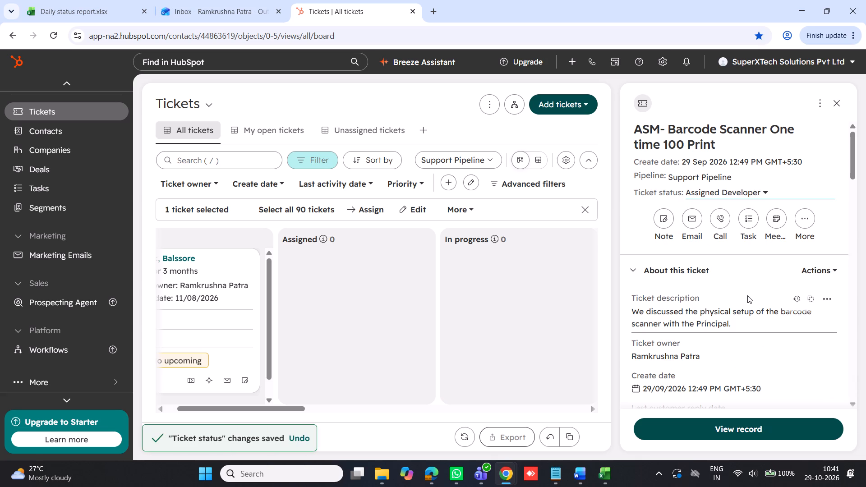
click(838, 106)
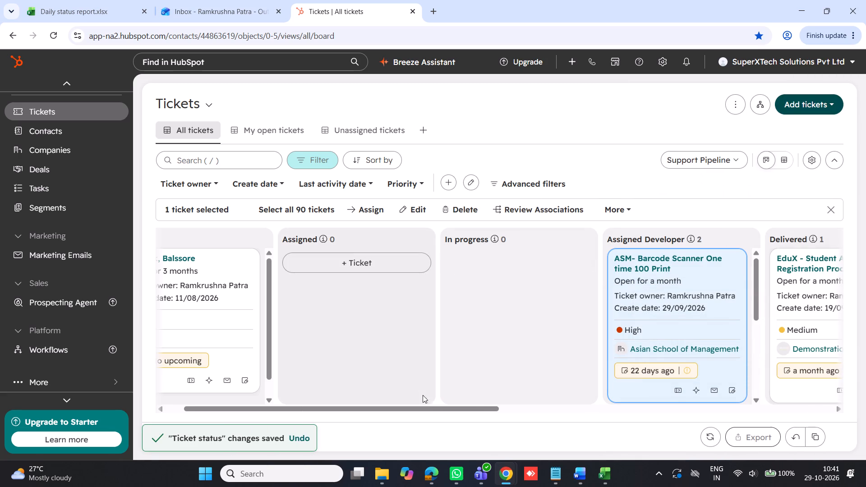
drag(426, 409, 473, 417)
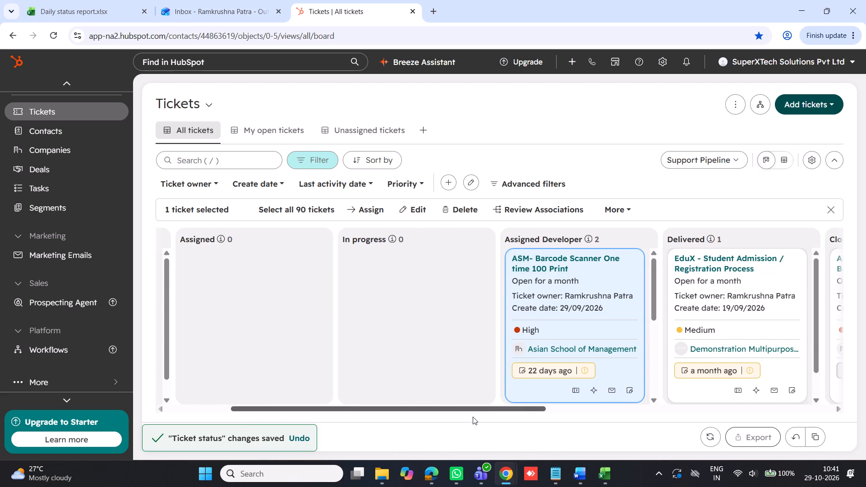
drag(473, 417, 588, 431)
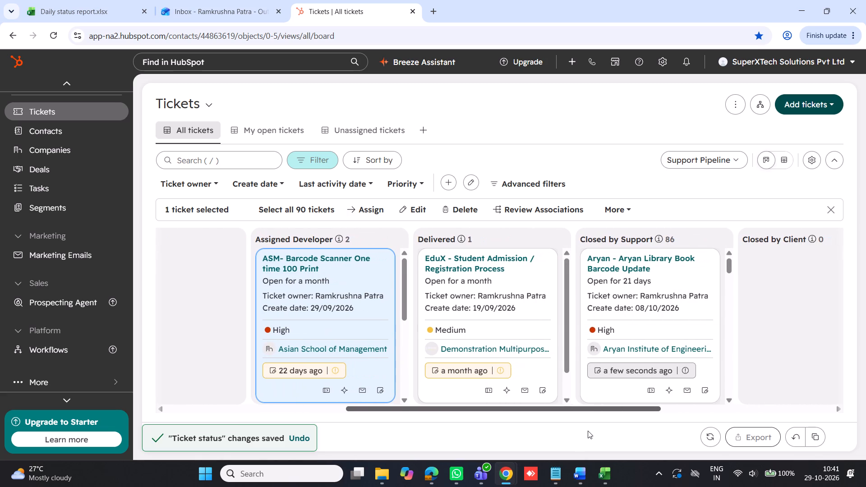
drag(588, 431, 221, 393)
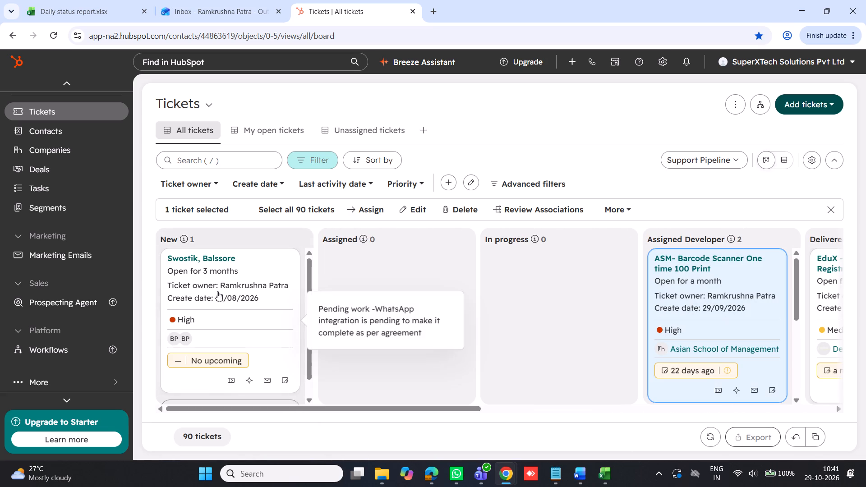
click(235, 267)
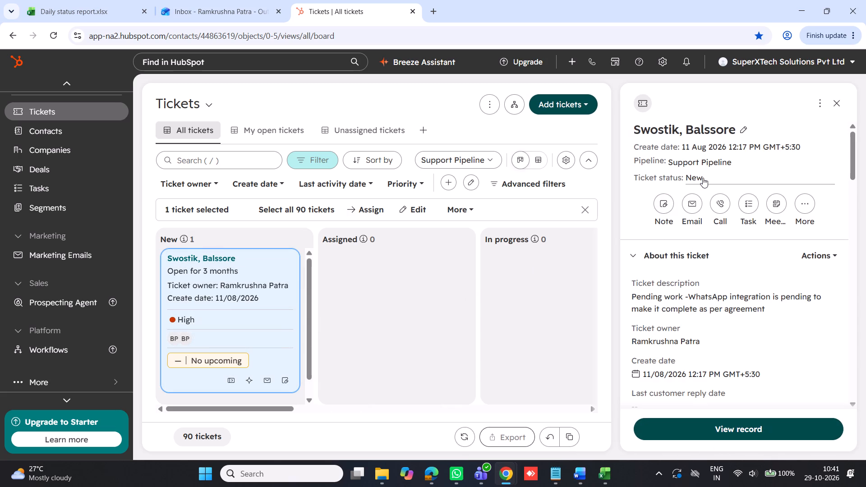
click(703, 178)
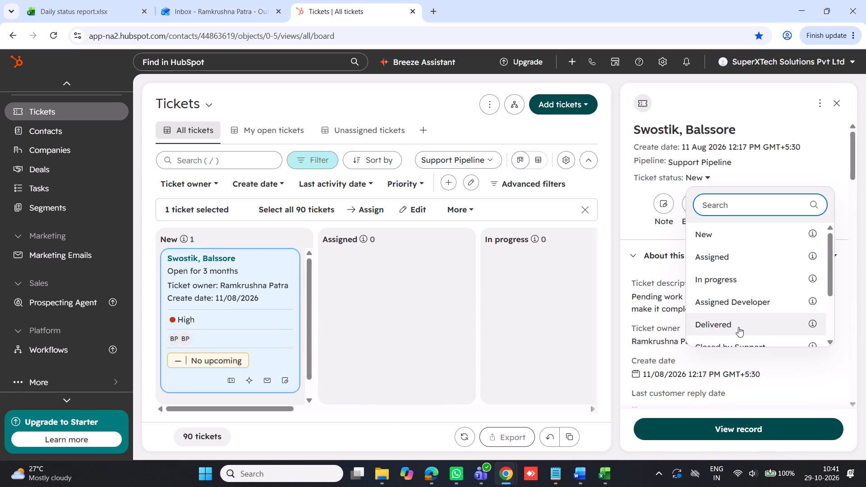
scroll(738, 327, down, 4)
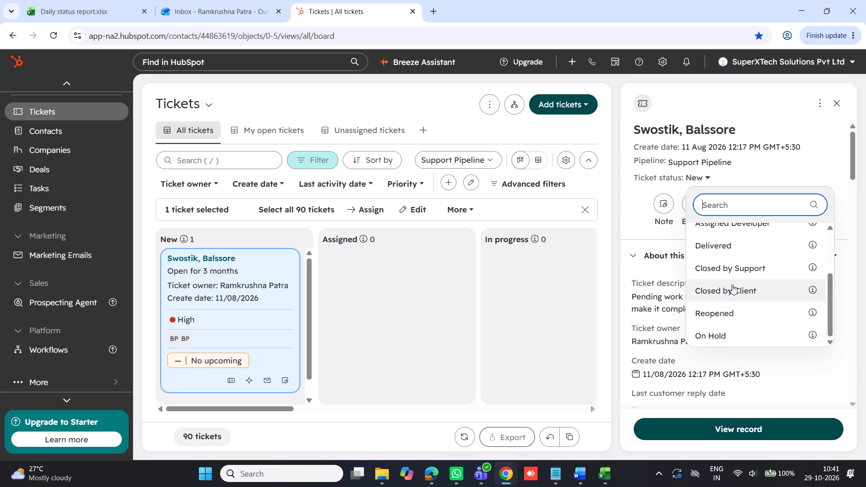
click(739, 269)
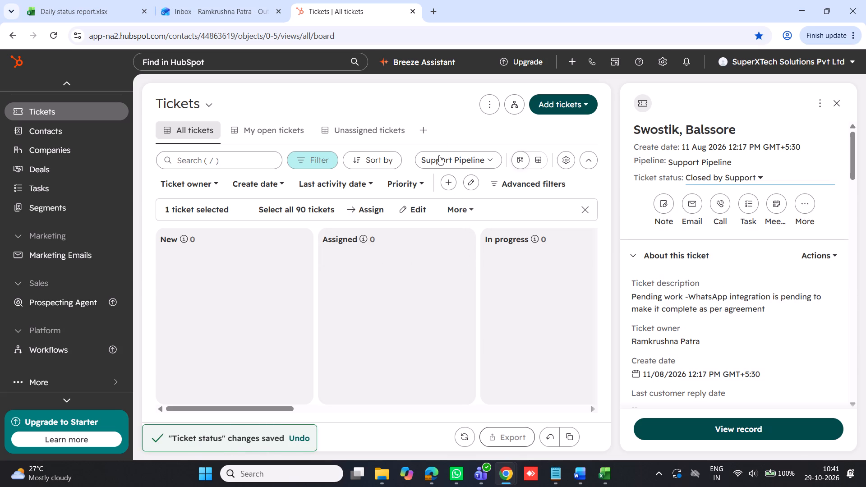
click(448, 99)
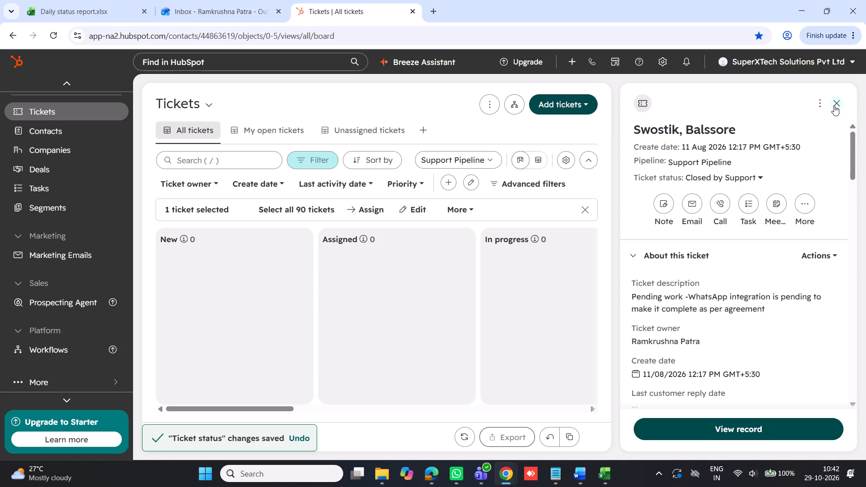
click(835, 104)
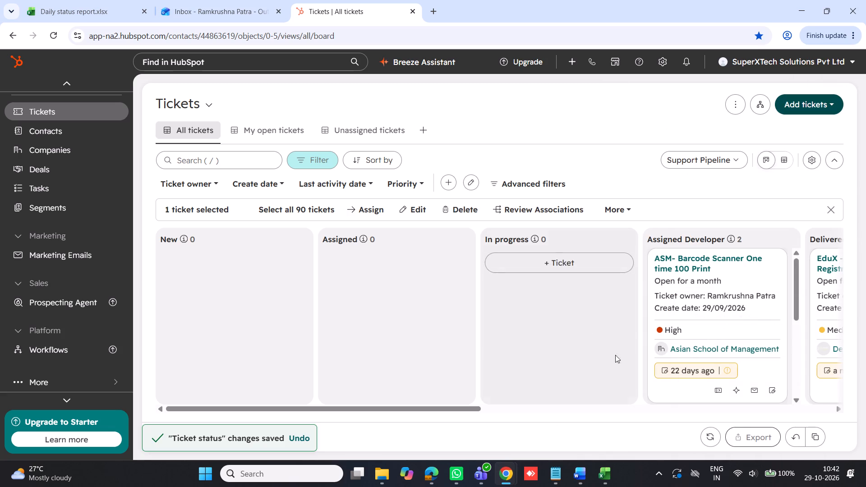
Check the Assigned Developer, Delivered and Closed by Support columns for the moved tickets, then return to the New column.
drag(471, 410, 505, 412)
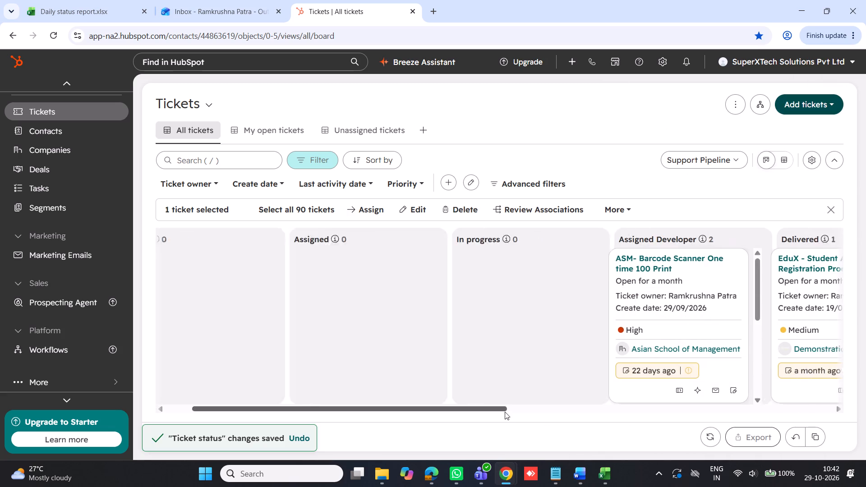
drag(505, 412, 620, 418)
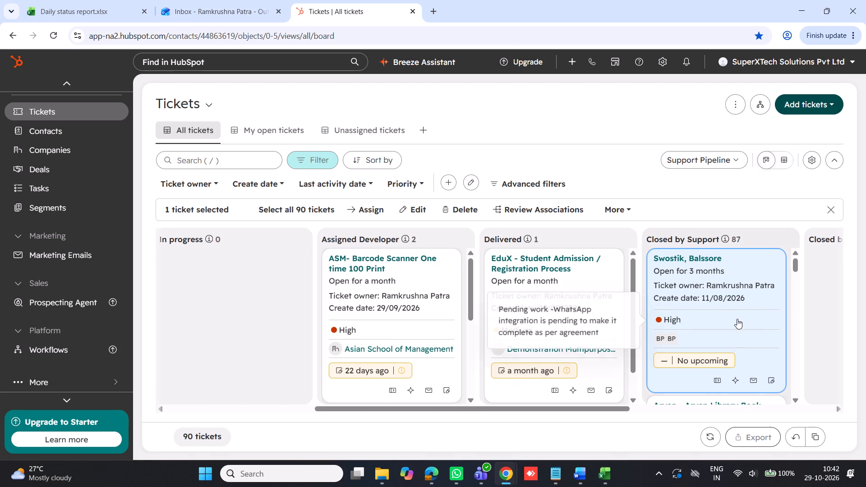
scroll(733, 308, down, 2)
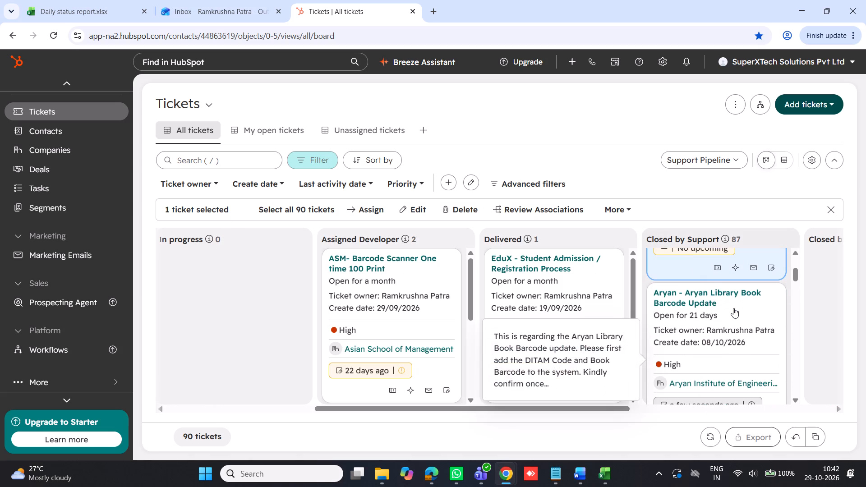
scroll(733, 308, up, 2)
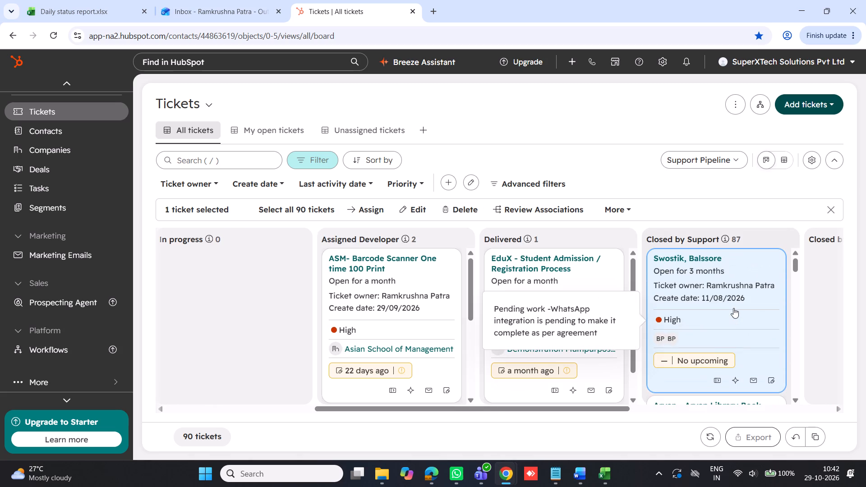
scroll(733, 308, up, 1)
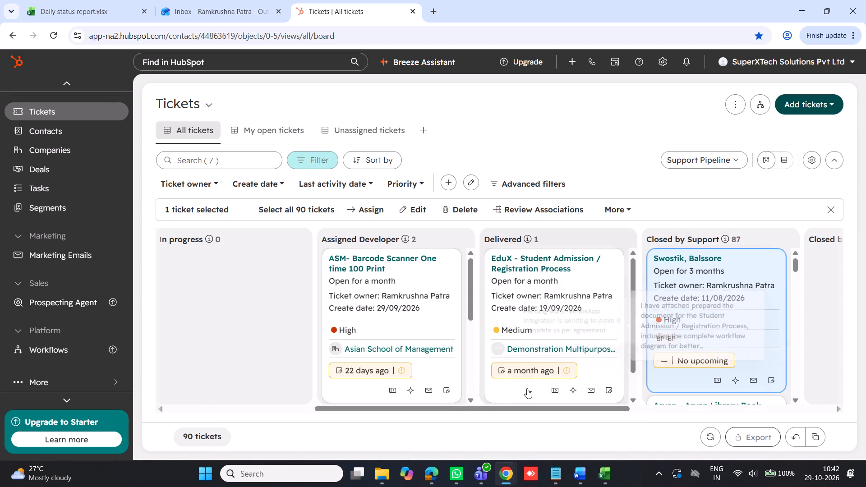
drag(506, 411, 276, 377)
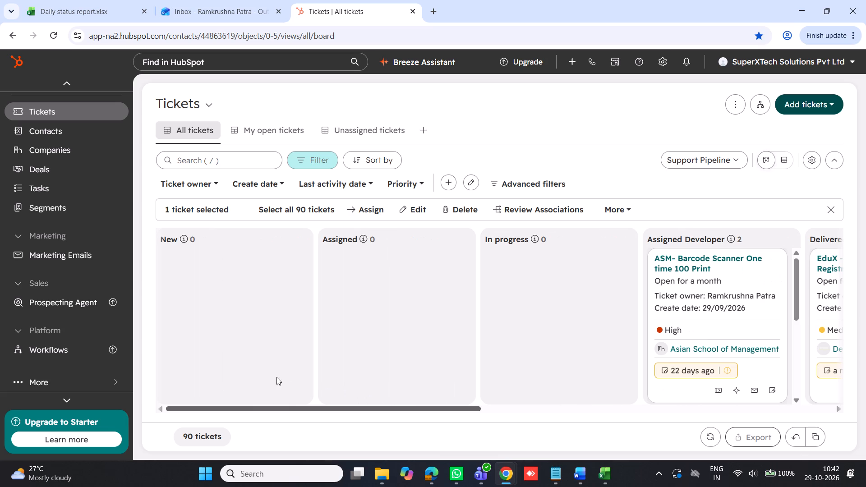
drag(276, 377, 276, 377)
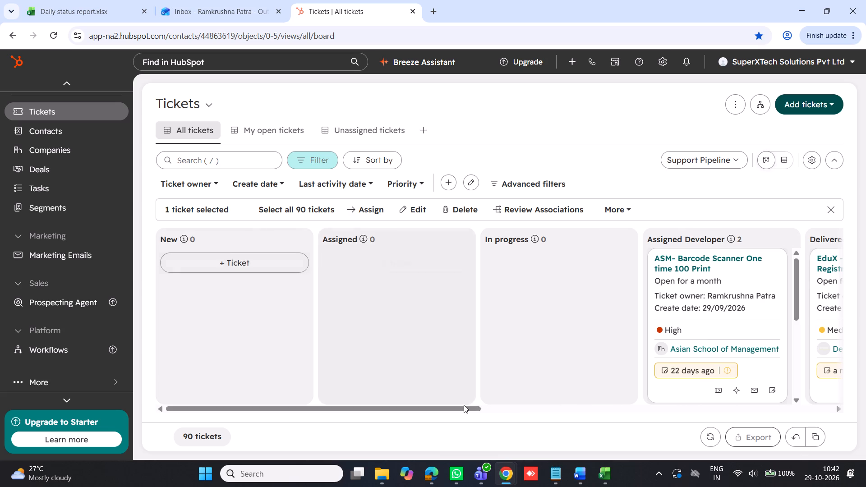
Review the tickets listed in the Closed by Support column, then go back to the start of the board.
drag(464, 409, 615, 421)
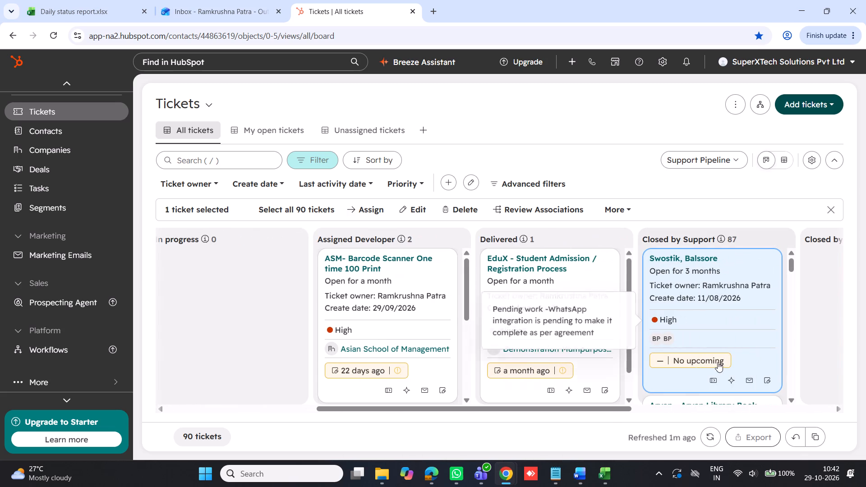
scroll(712, 322, down, 2)
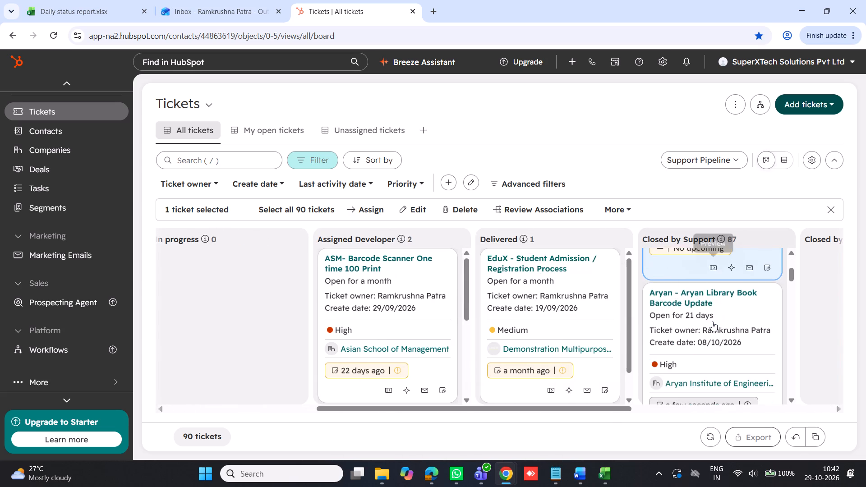
scroll(712, 322, down, 4)
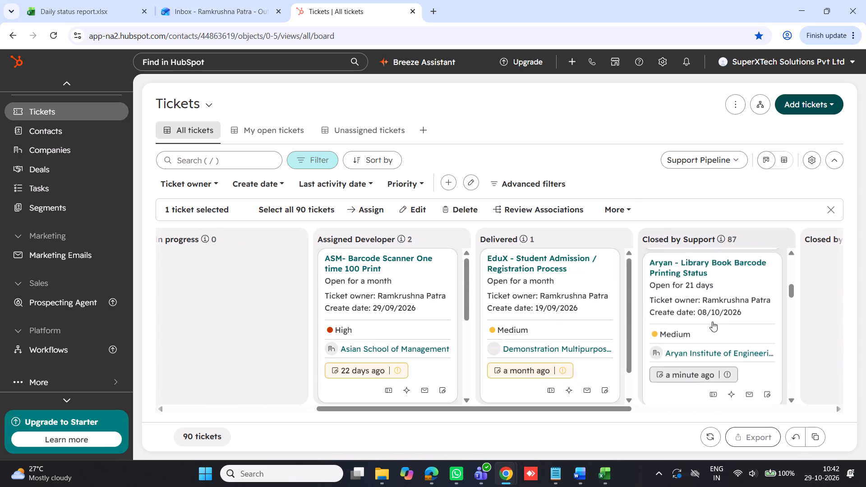
scroll(712, 322, down, 3)
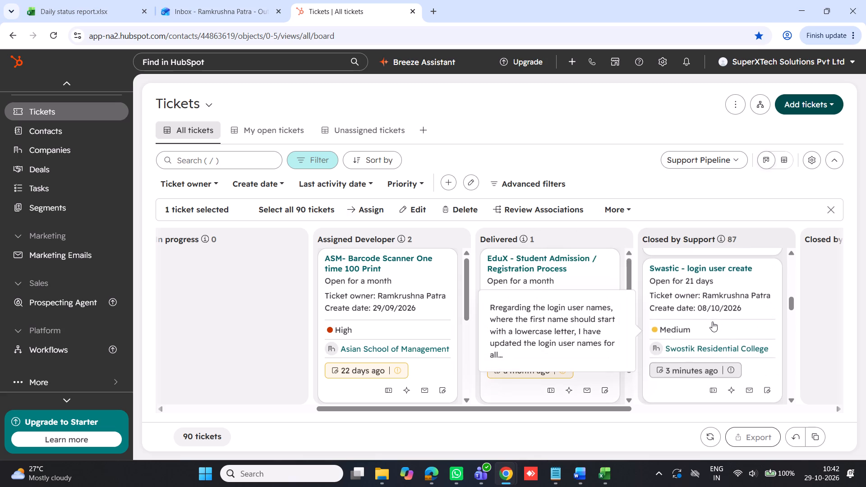
scroll(712, 322, down, 2)
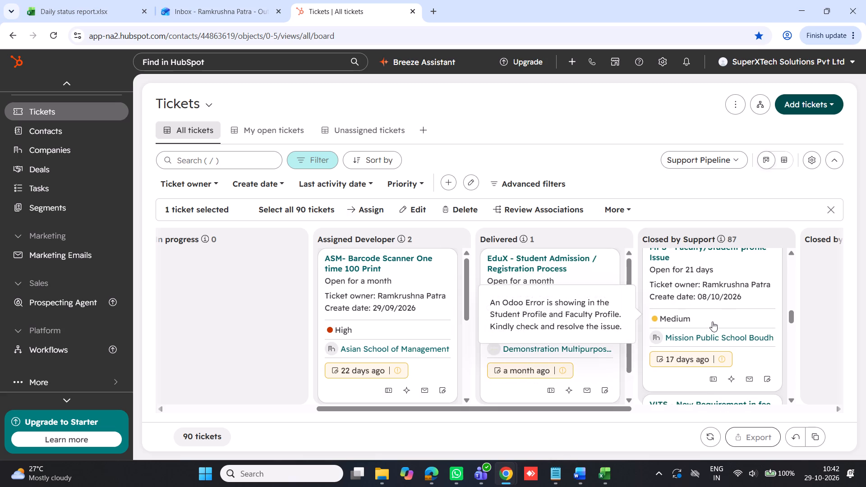
scroll(712, 322, down, 4)
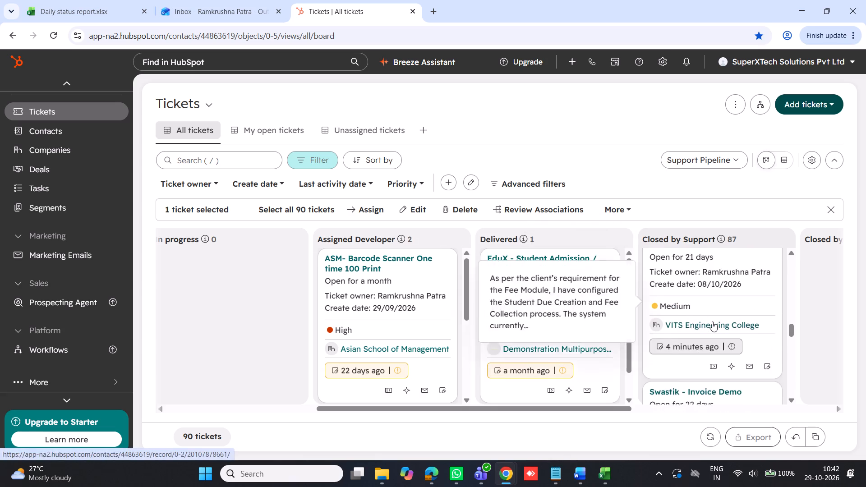
scroll(712, 322, down, 3)
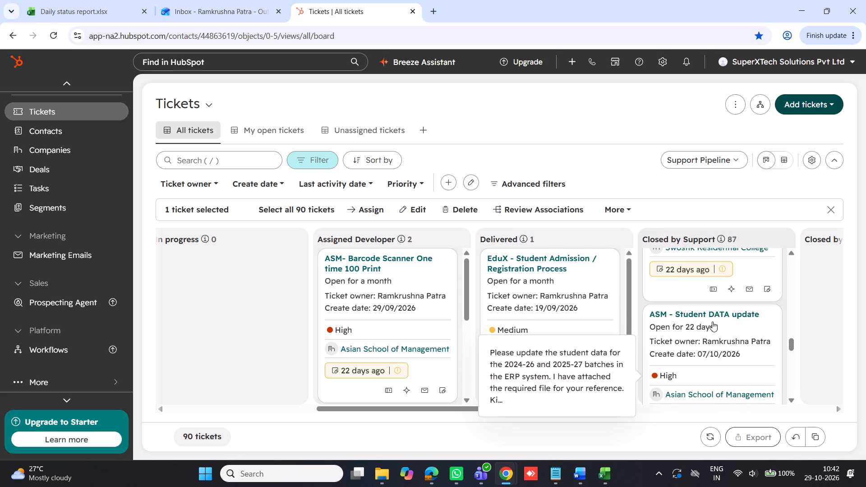
scroll(712, 322, down, 3)
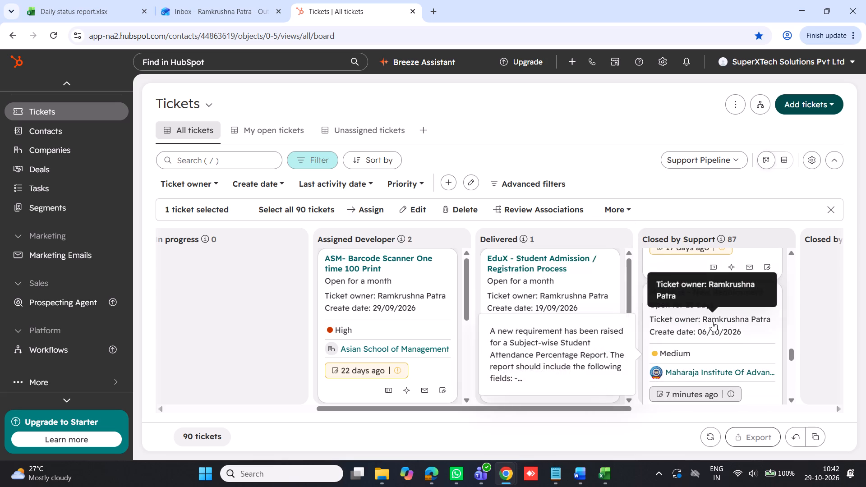
drag(498, 409, 224, 363)
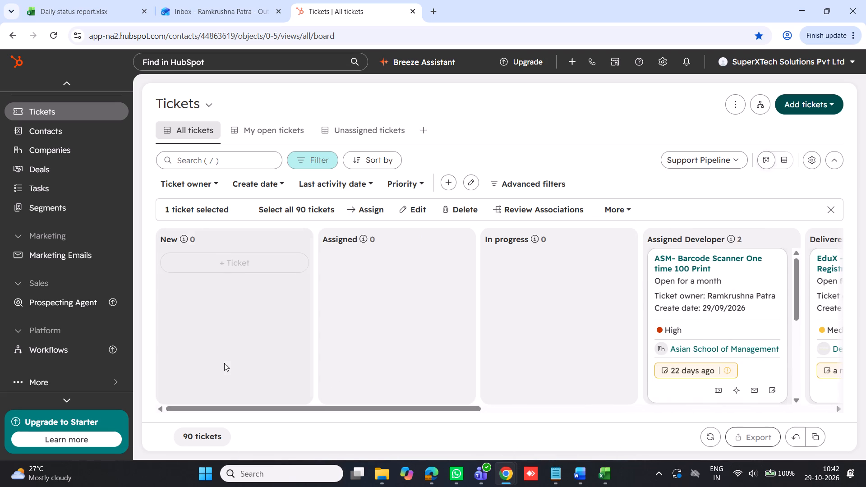
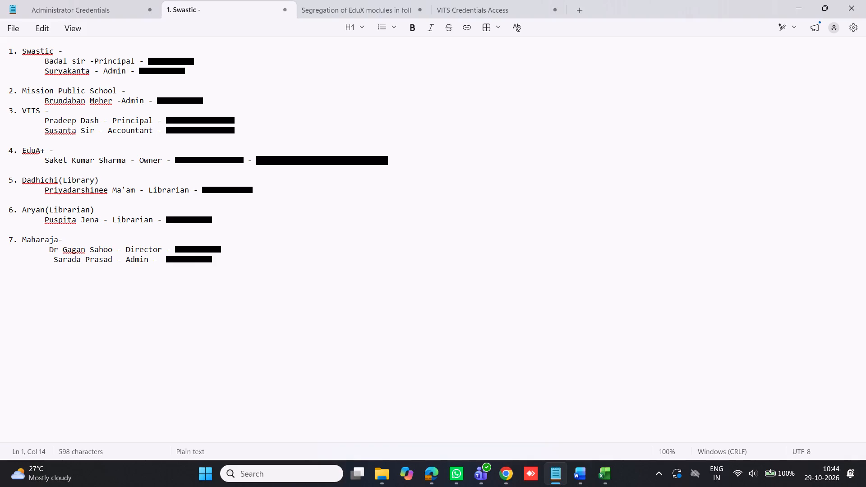
Examine the Principal and Accountant contact entries listed under VITS in the Notepad school contacts note.
drag(38, 120, 196, 137)
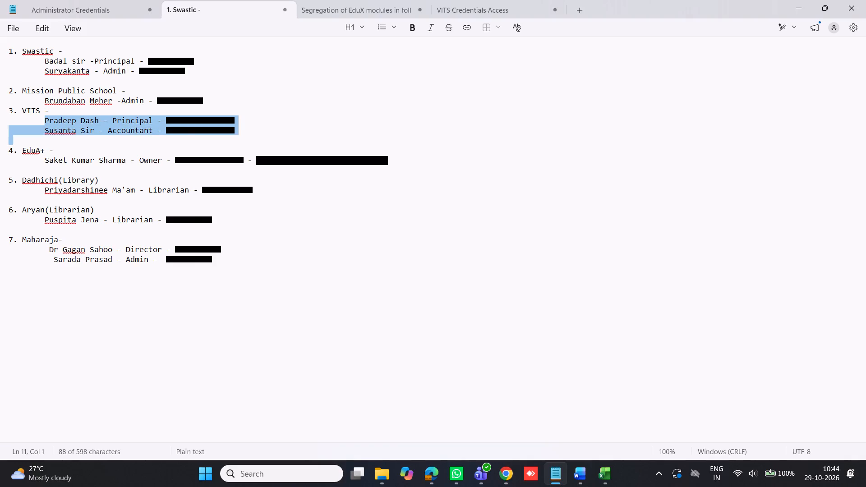
drag(196, 137, 240, 137)
click(298, 124)
drag(235, 134, 0, 119)
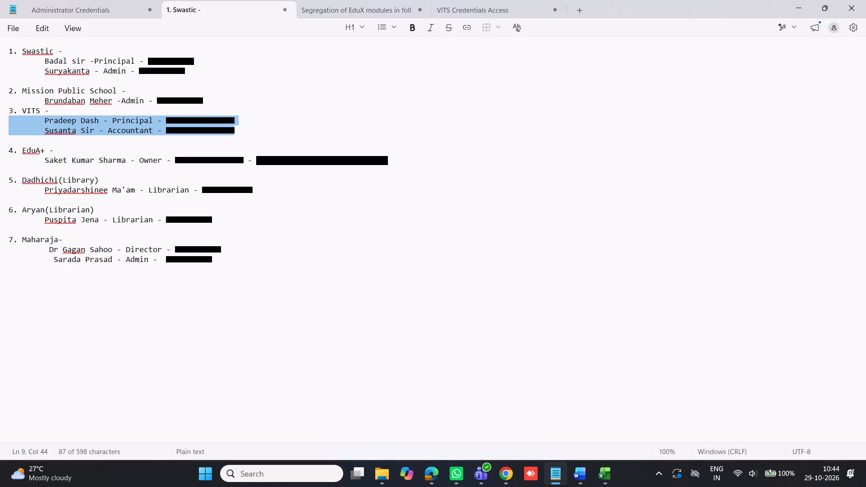
click(240, 133)
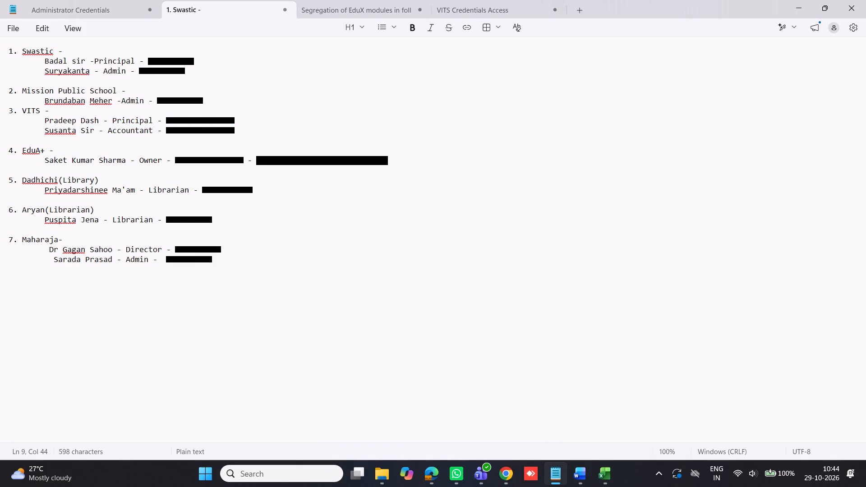
click(240, 124)
drag(241, 122, 15, 130)
click(241, 124)
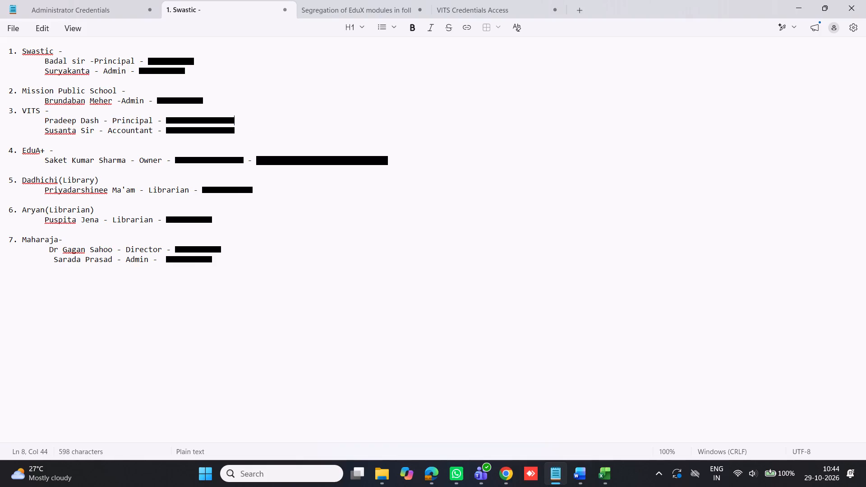
click(241, 120)
click(238, 118)
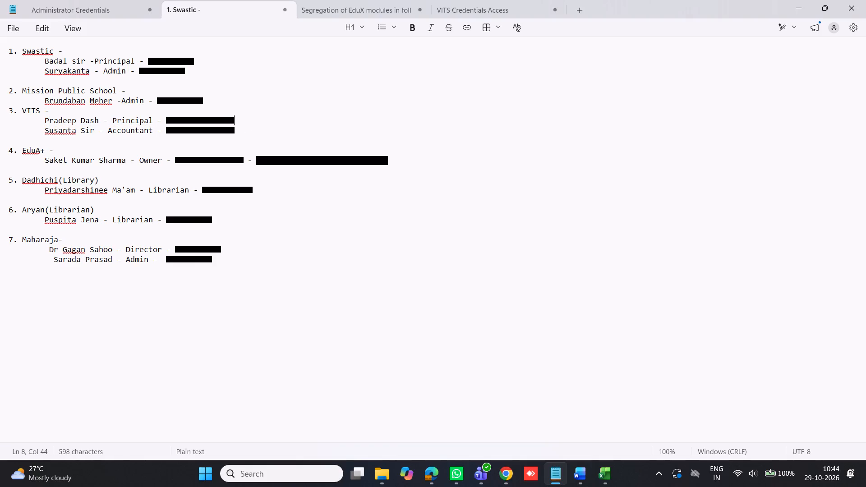
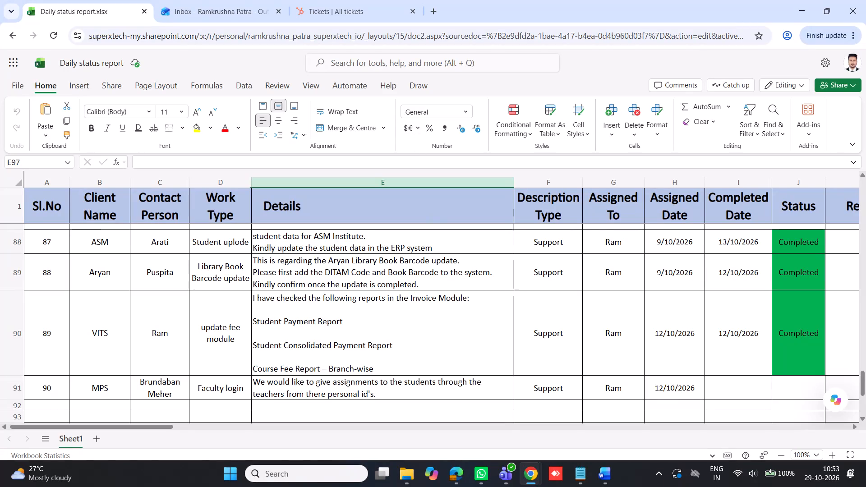
Apply All Borders to empty row 96 of the Daily status report, from the Sl.No column across the table's columns.
scroll(399, 305, down, 1)
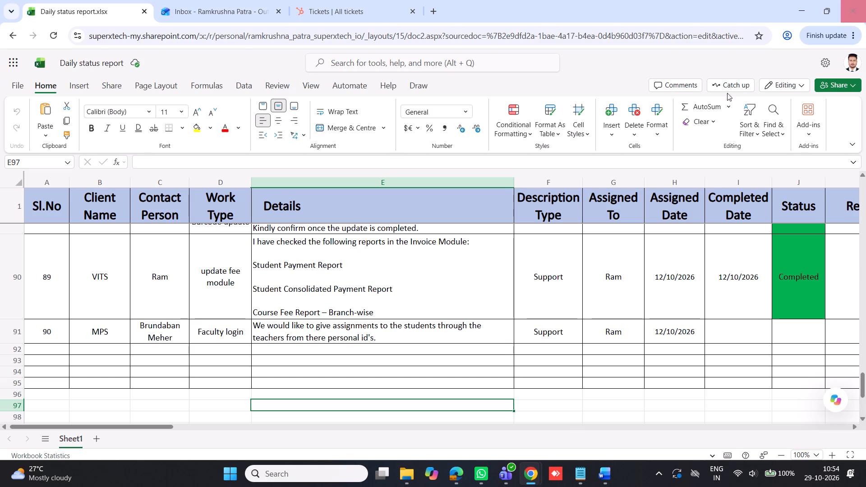
scroll(461, 318, down, 2)
scroll(461, 318, up, 2)
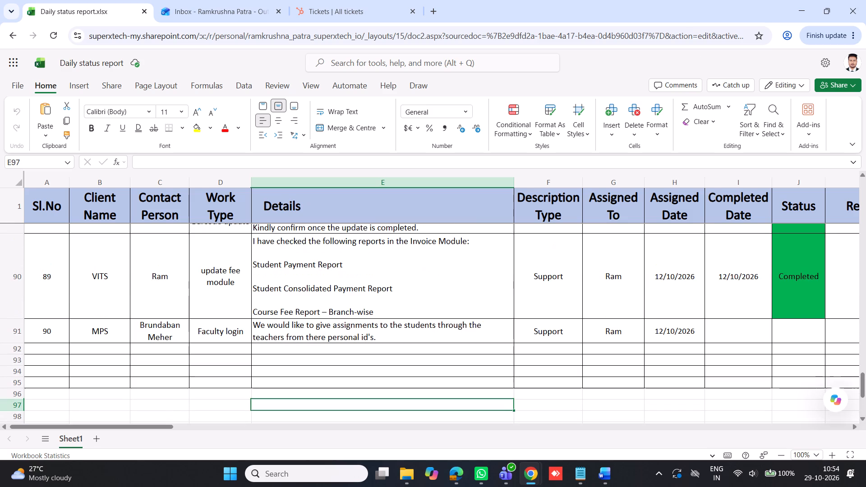
click(622, 397)
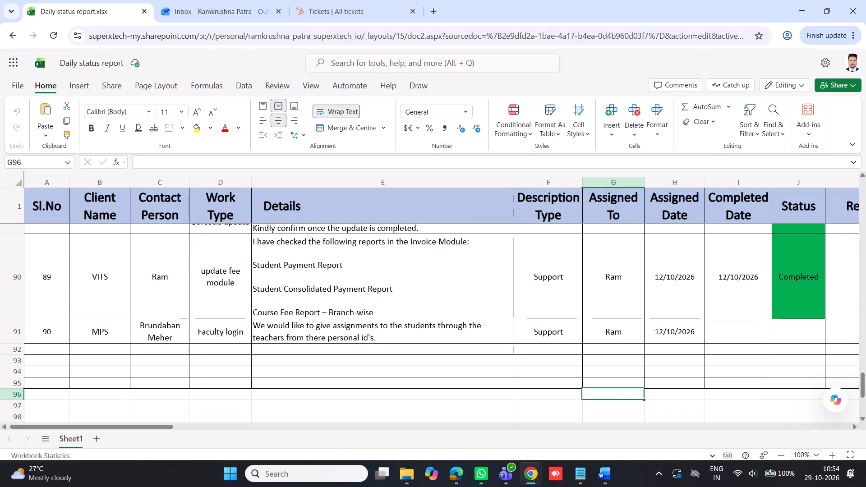
scroll(306, 334, down, 1)
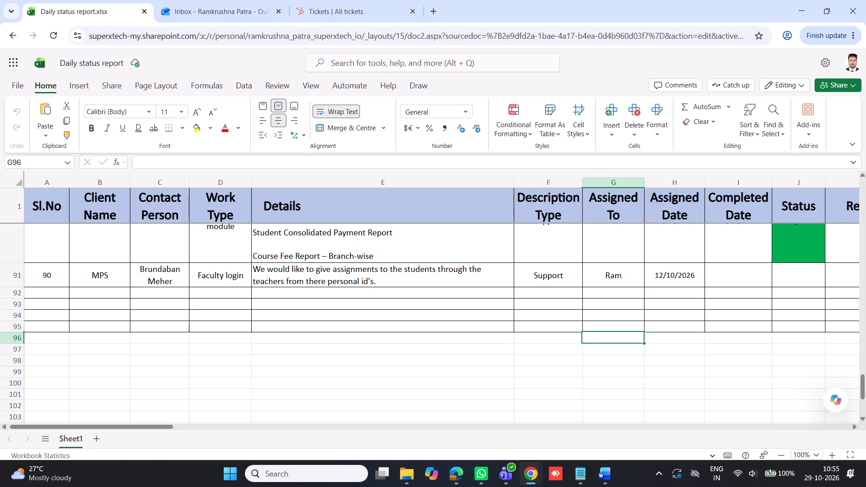
drag(40, 341, 121, 350)
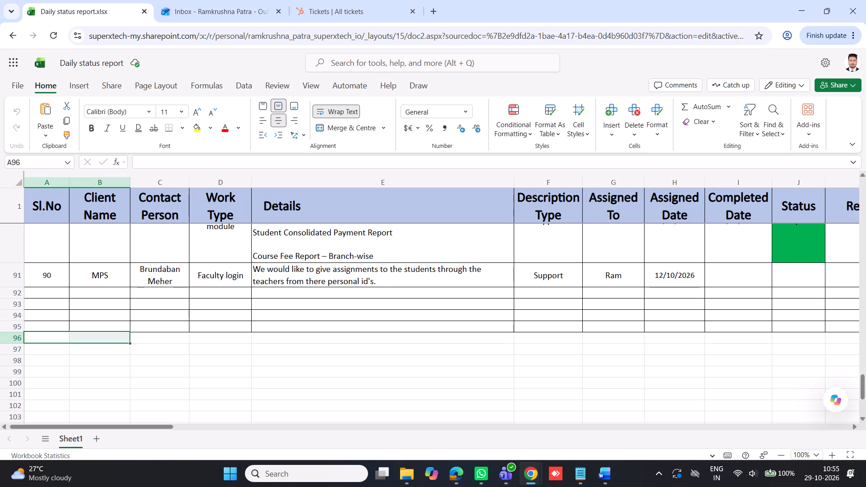
drag(121, 350, 845, 341)
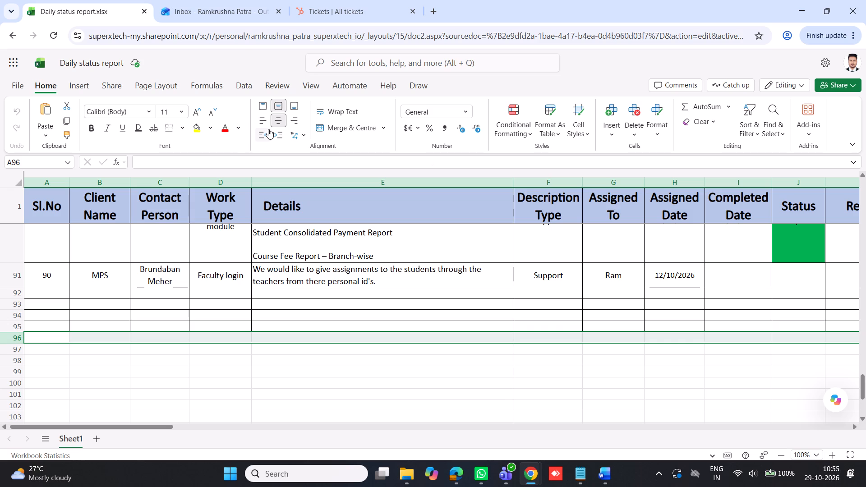
click(183, 128)
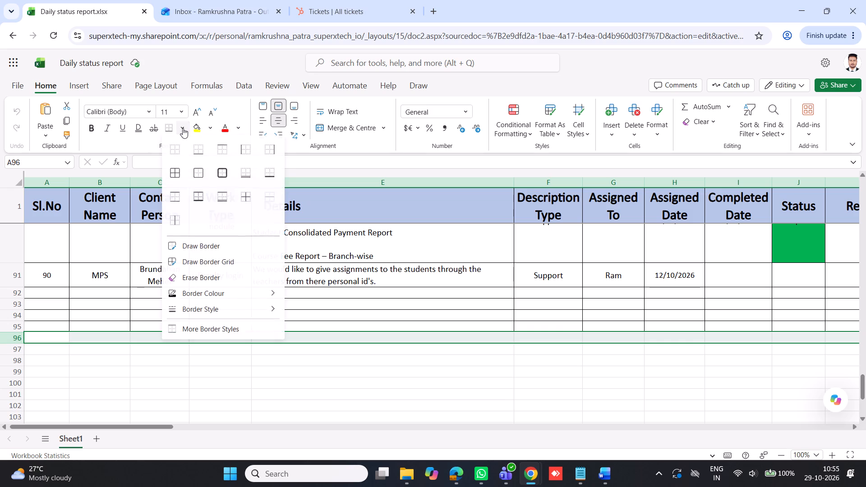
click(179, 173)
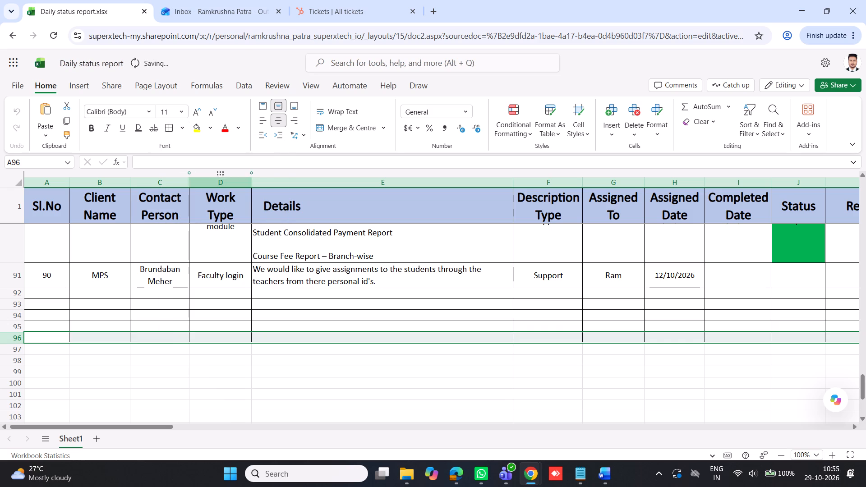
click(397, 326)
click(401, 385)
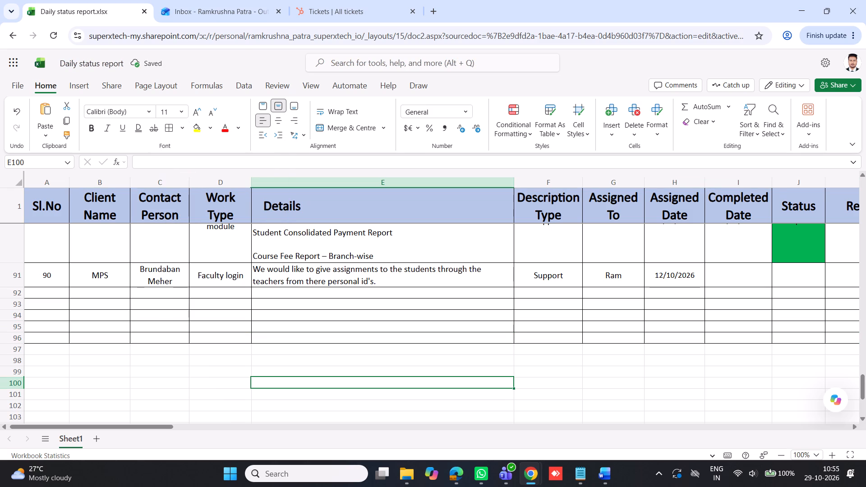